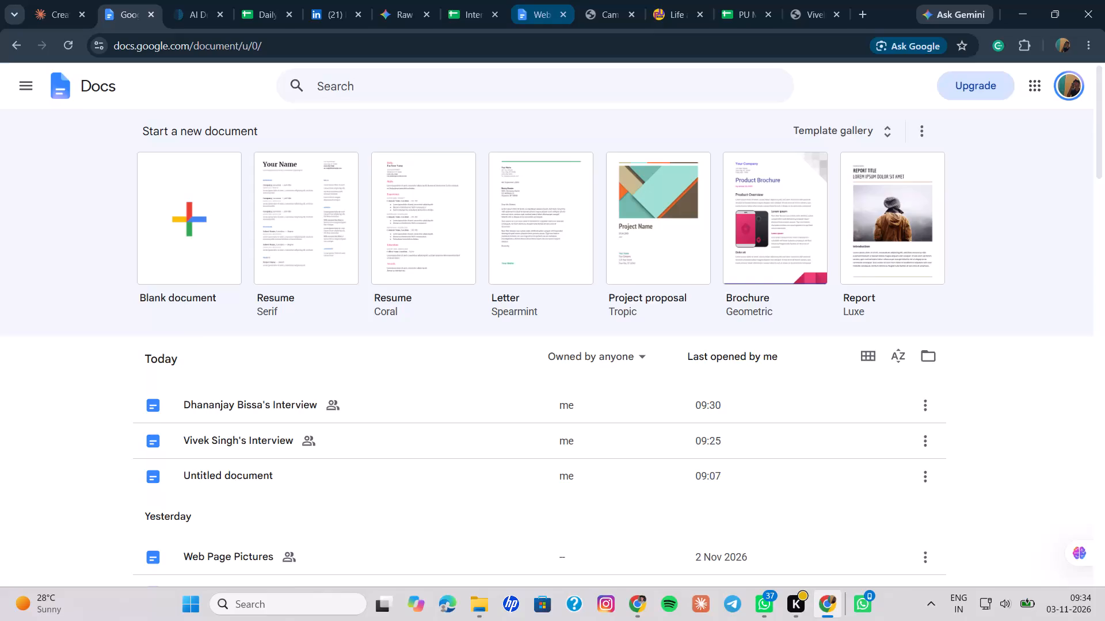
# In the interview tracker's Law Interviews sheet, find the student "kuldeep" and change the interview date to 04-11-2026.
pyautogui.click(466, 7)
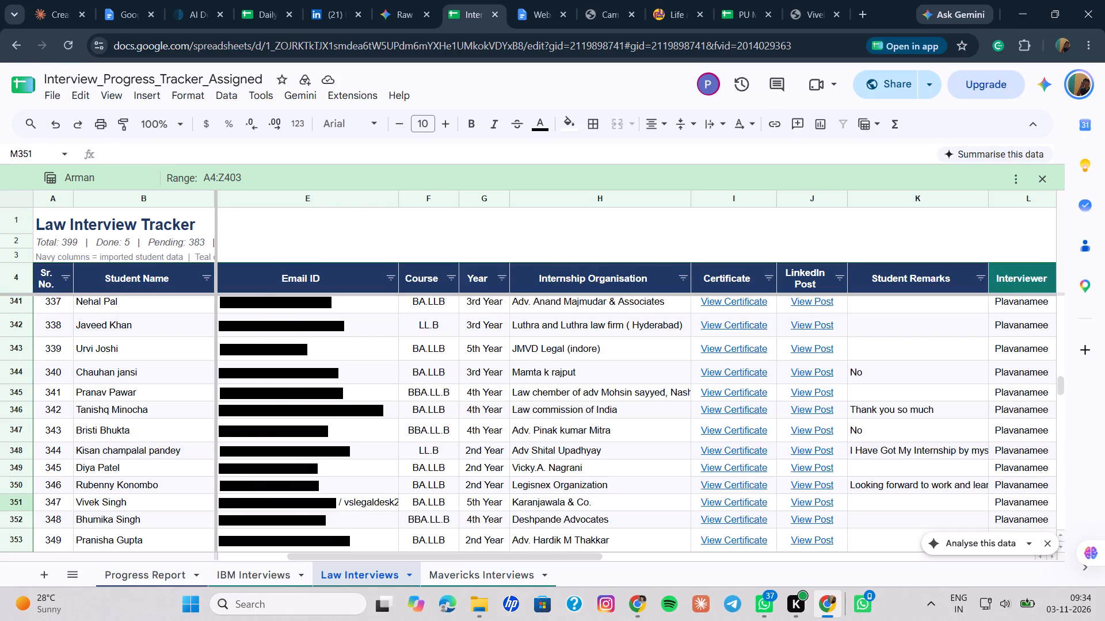
pyautogui.scroll(-5, 506, 263)
pyautogui.scroll(7, 506, 263)
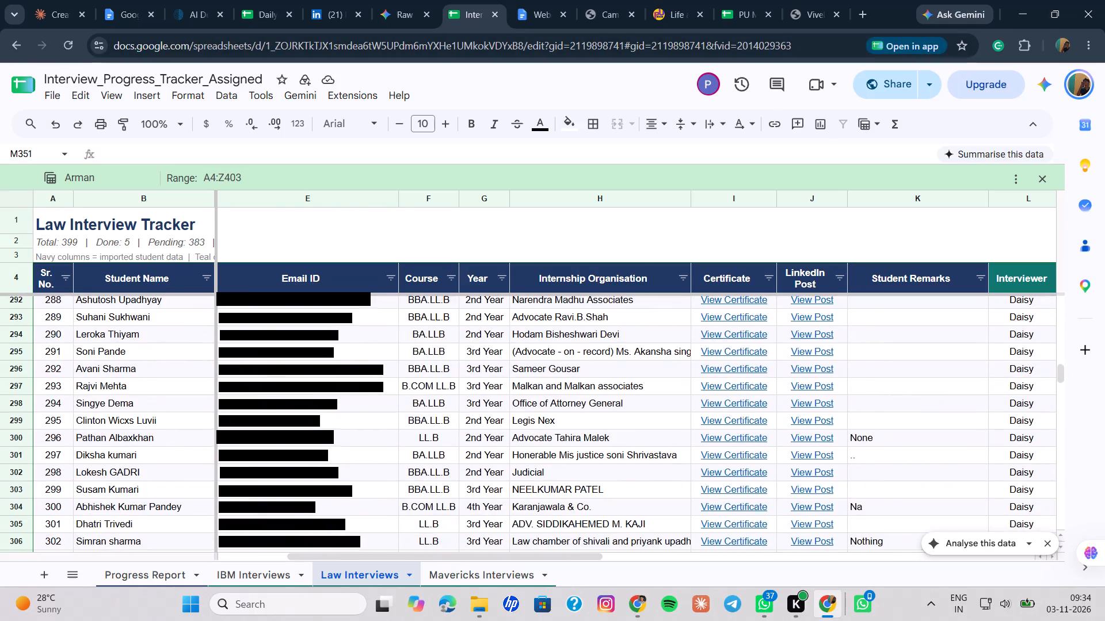
pyautogui.hotkey('ctrl', 'f')
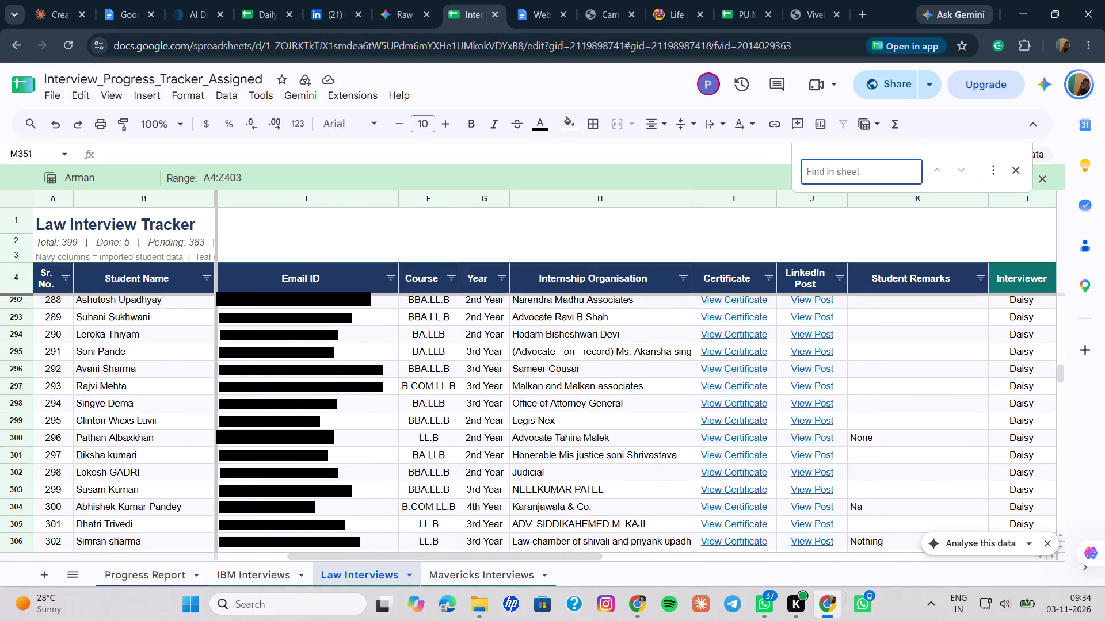
pyautogui.write('kuldeep')
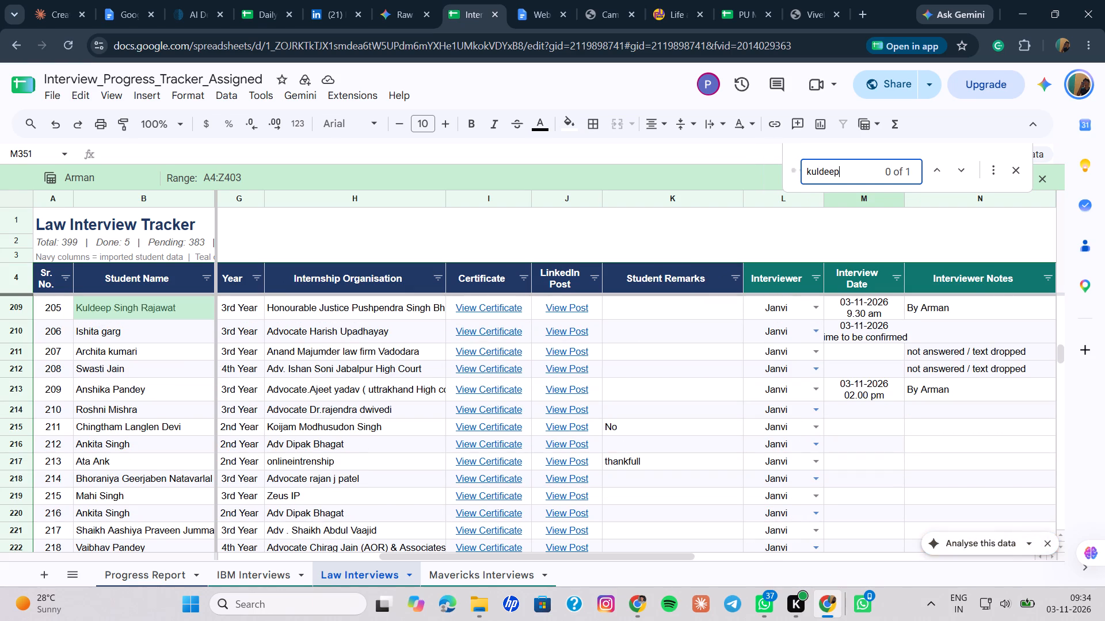
pyautogui.hscroll(-3, 402, 382)
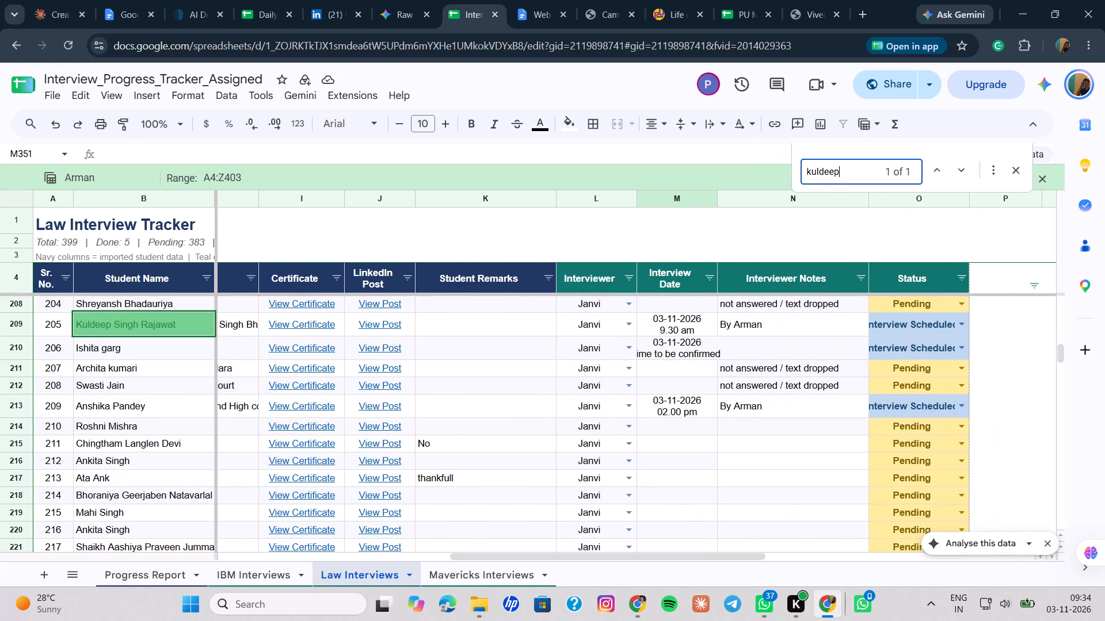
pyautogui.doubleClick(662, 318)
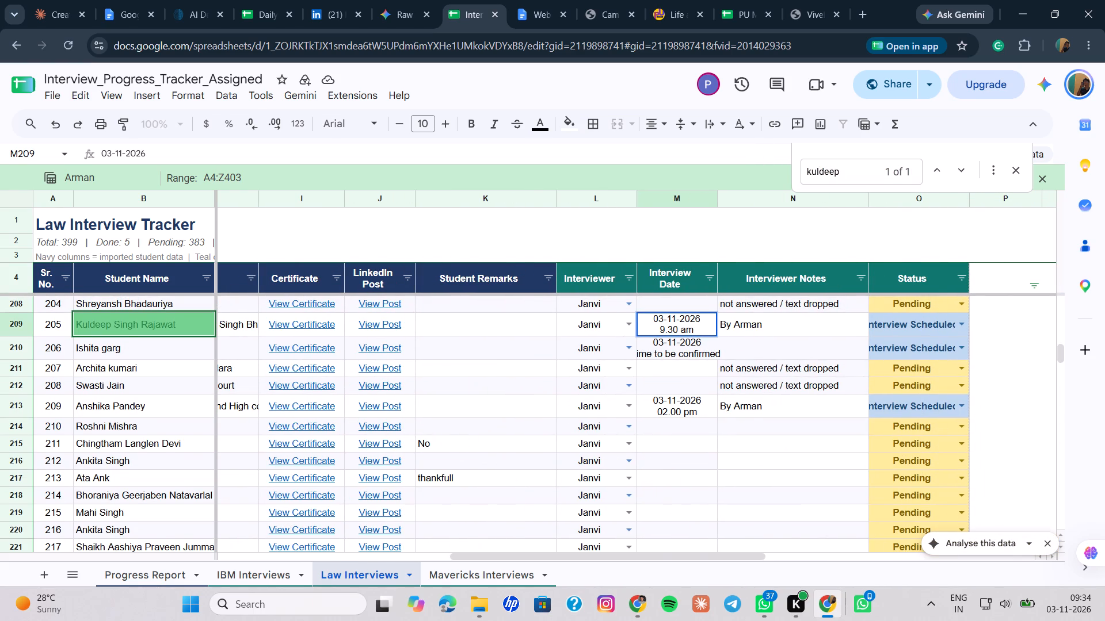
pyautogui.click(662, 318)
pyautogui.press('BackSpace')
pyautogui.press('4')
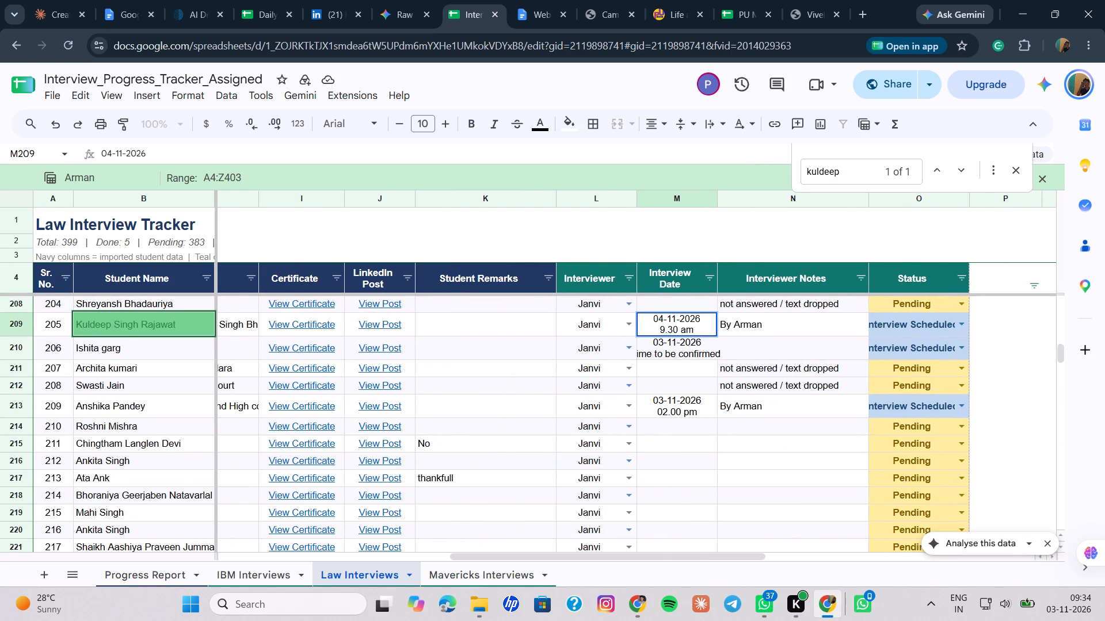
# Append ", Rescheduled for 4th nov" to the interviewer notes of the student in row 209 and close the search.
pyautogui.doubleClick(755, 325)
pyautogui.write(', Rec')
pyautogui.press('BackSpace')
pyautogui.write('sceh')
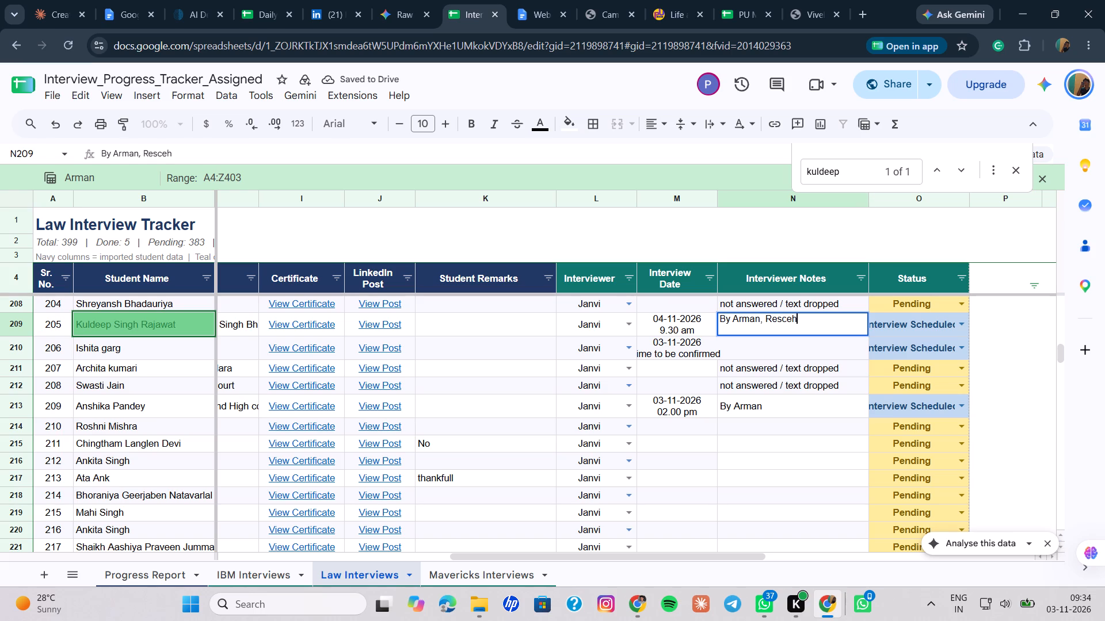
pyautogui.press('BackSpace')
pyautogui.press('BackSpace')
pyautogui.write('he')
pyautogui.write('duled a')
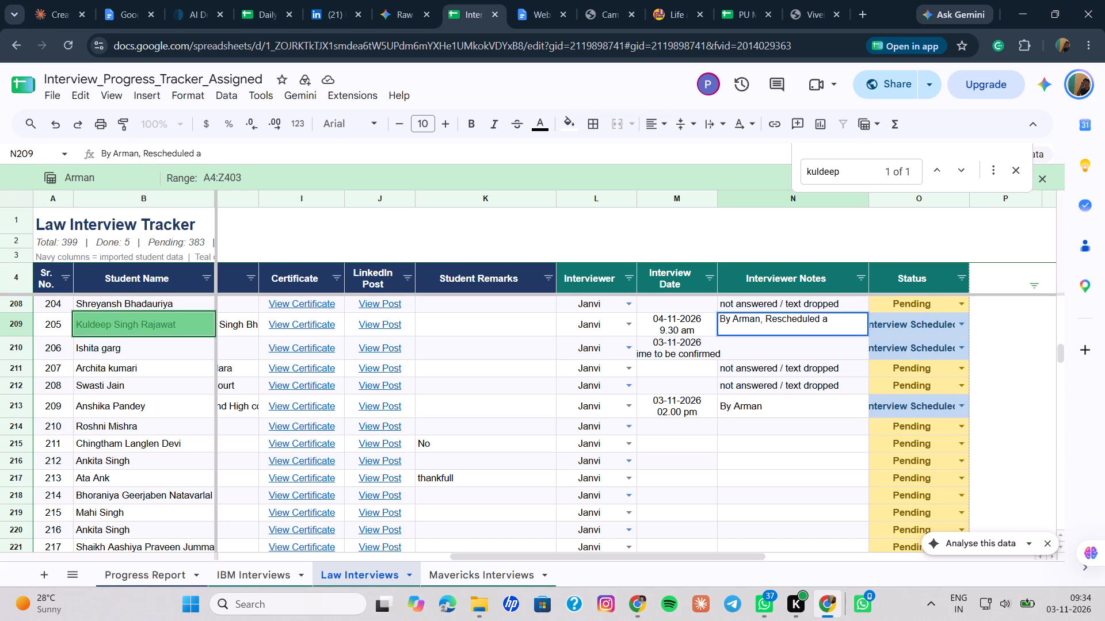
pyautogui.press('BackSpace')
pyautogui.write('for 4th nov')
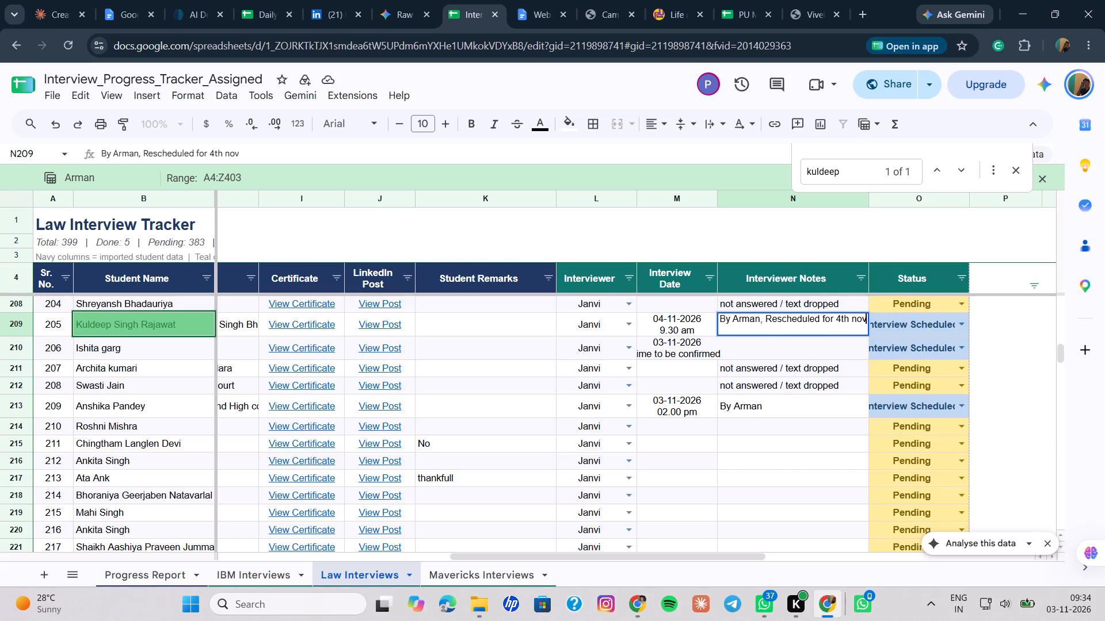
pyautogui.click(719, 452)
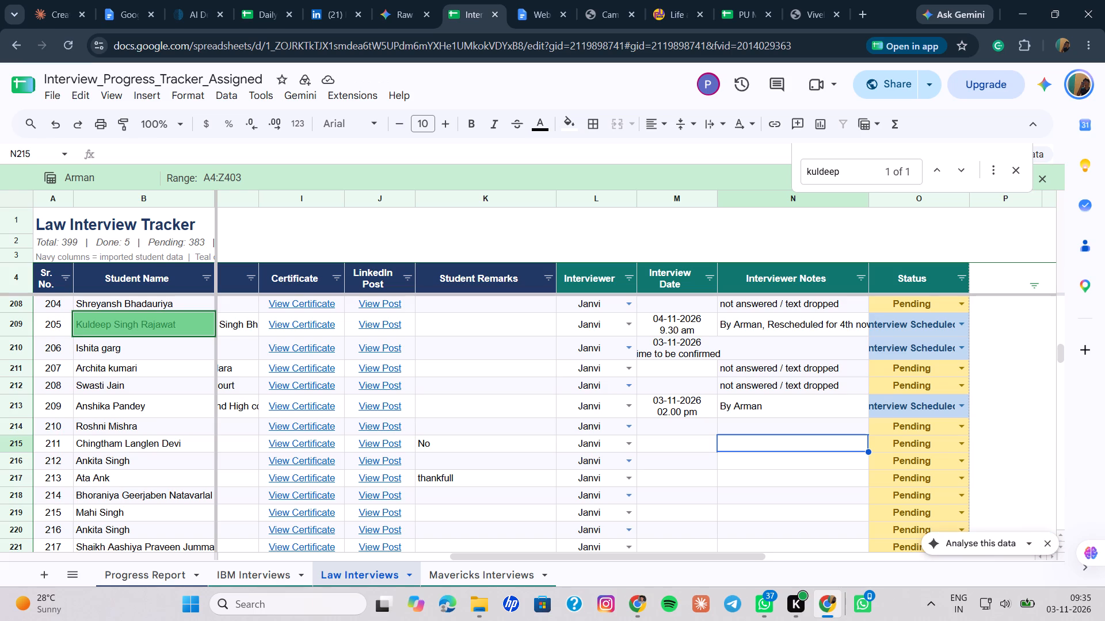
pyautogui.click(1012, 171)
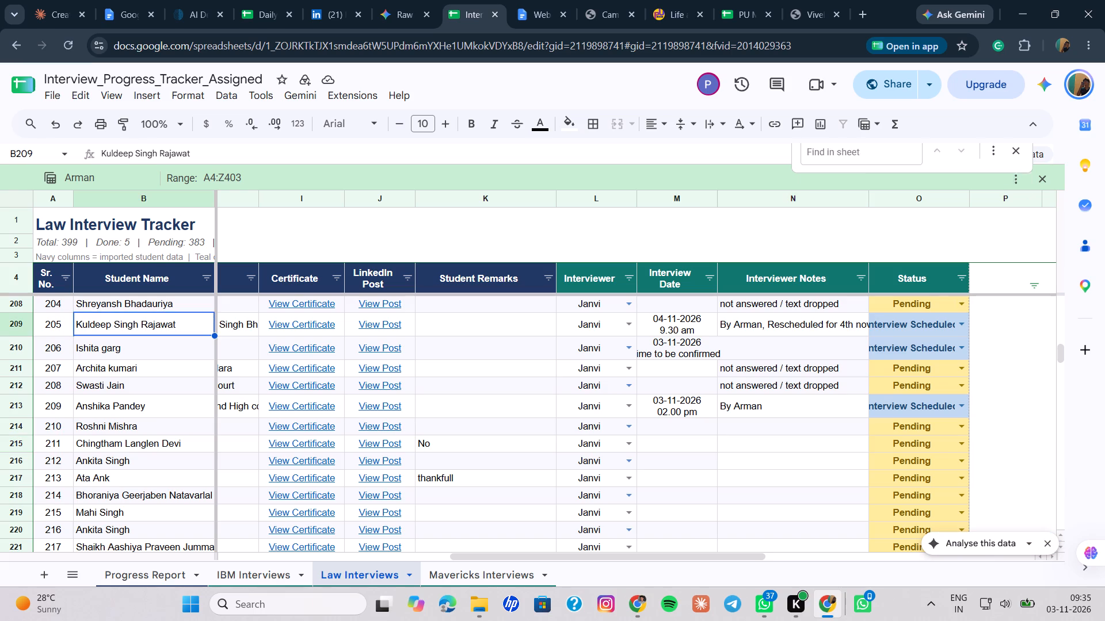
# Look through the student rows further down the sheet, checking their contact details, assigned interviewers and interview status.
pyautogui.scroll(-3, 751, 440)
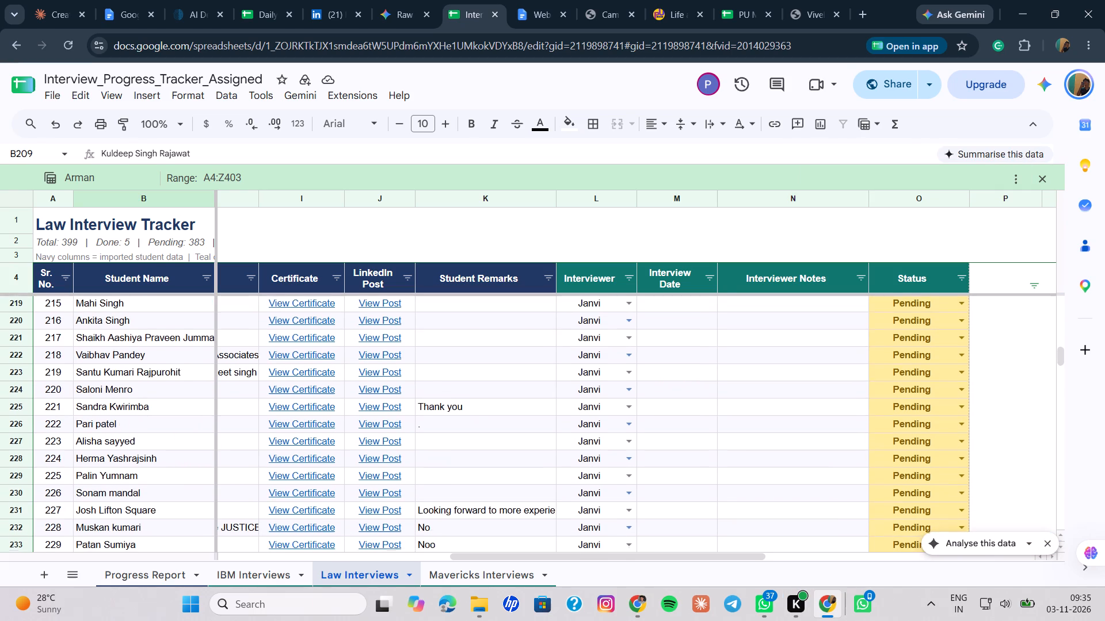
pyautogui.scroll(-2, 751, 440)
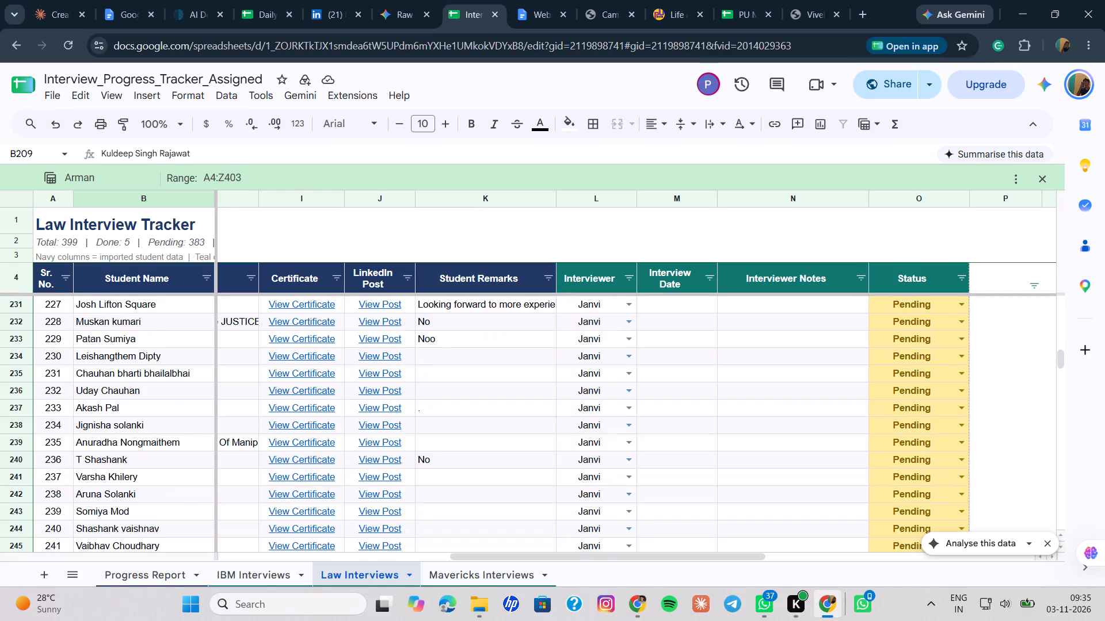
pyautogui.scroll(-4, 751, 440)
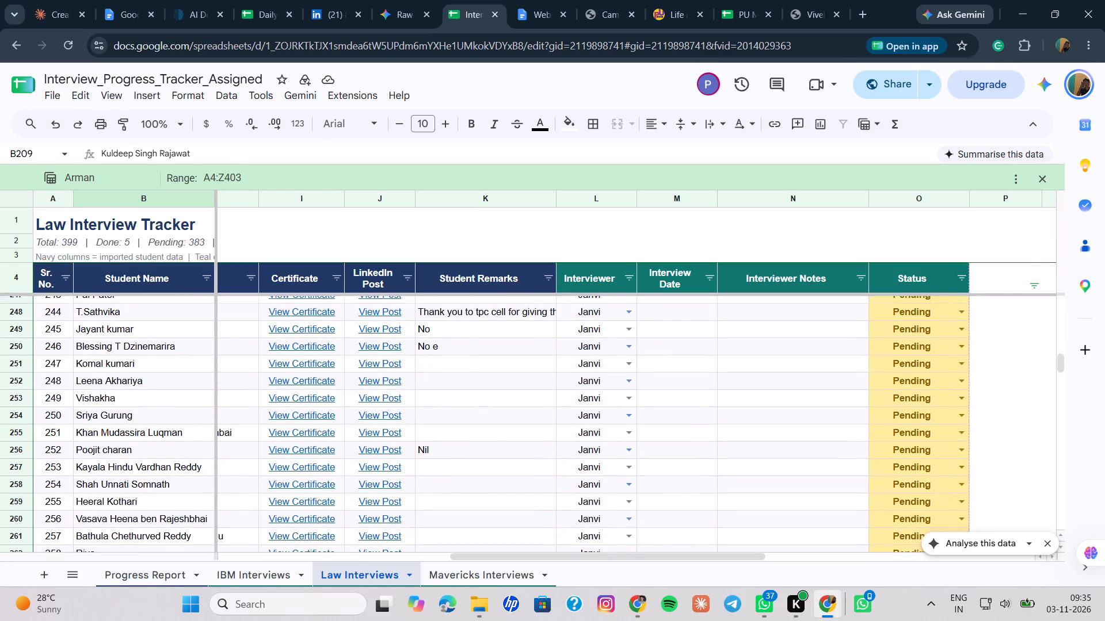
pyautogui.scroll(-6, 546, 431)
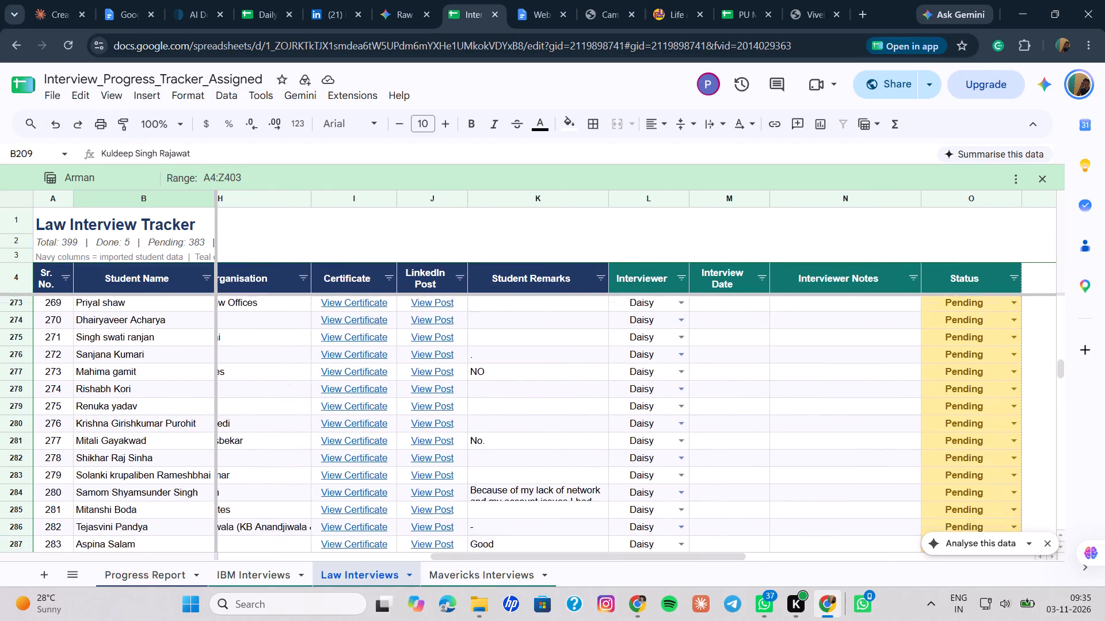
pyautogui.hscroll(15, 546, 431)
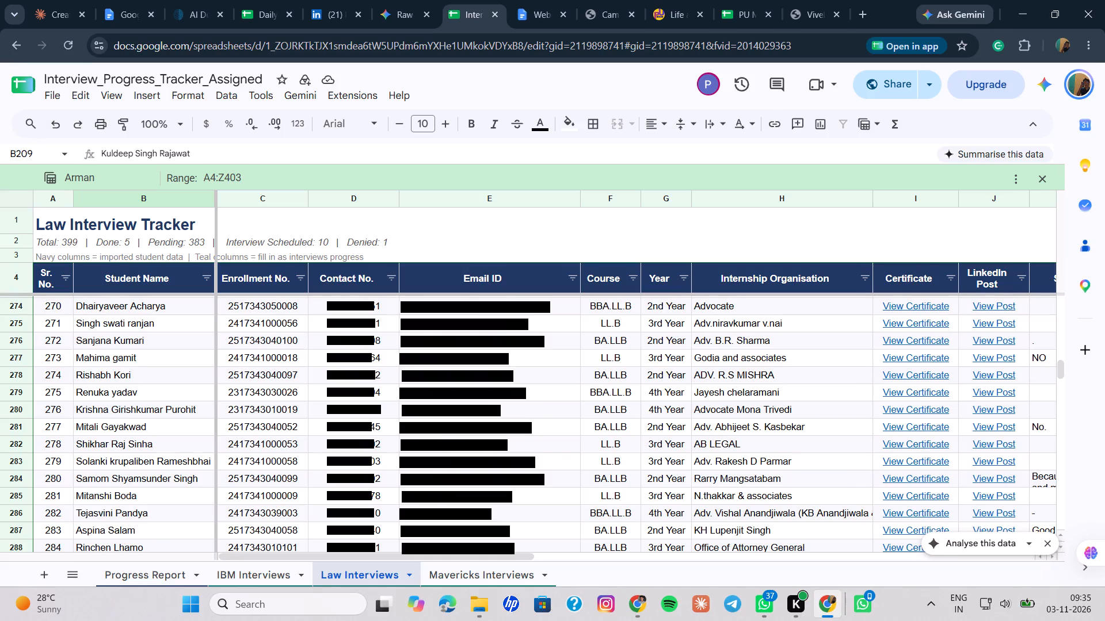
pyautogui.hscroll(-9, 632, 500)
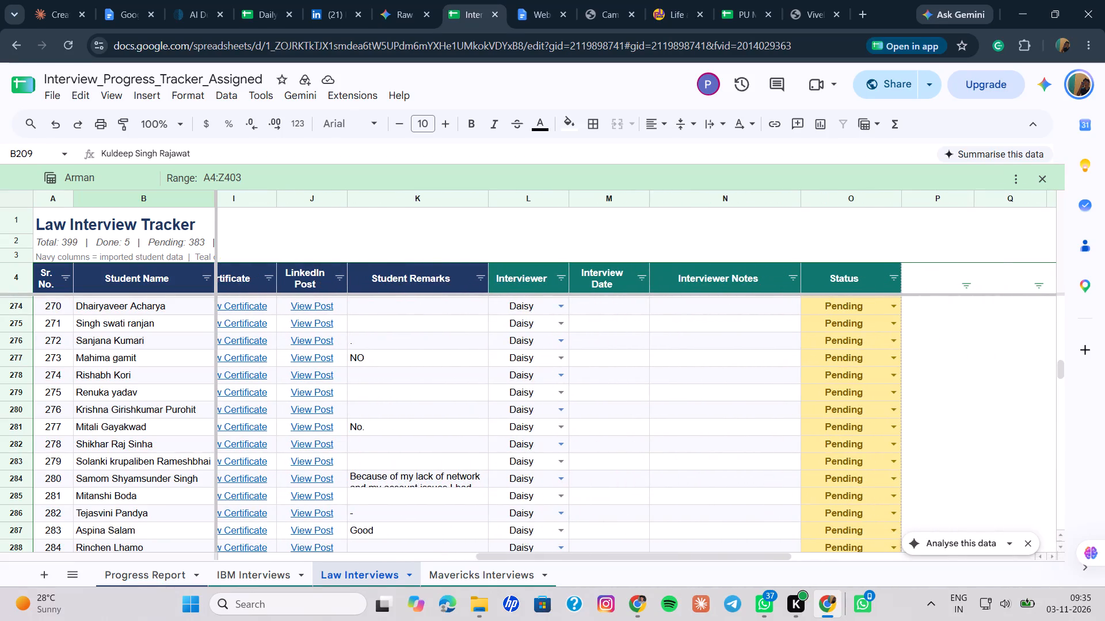
# Filter the Interviewer column by value so that only Janvi's students are shown.
pyautogui.click(558, 282)
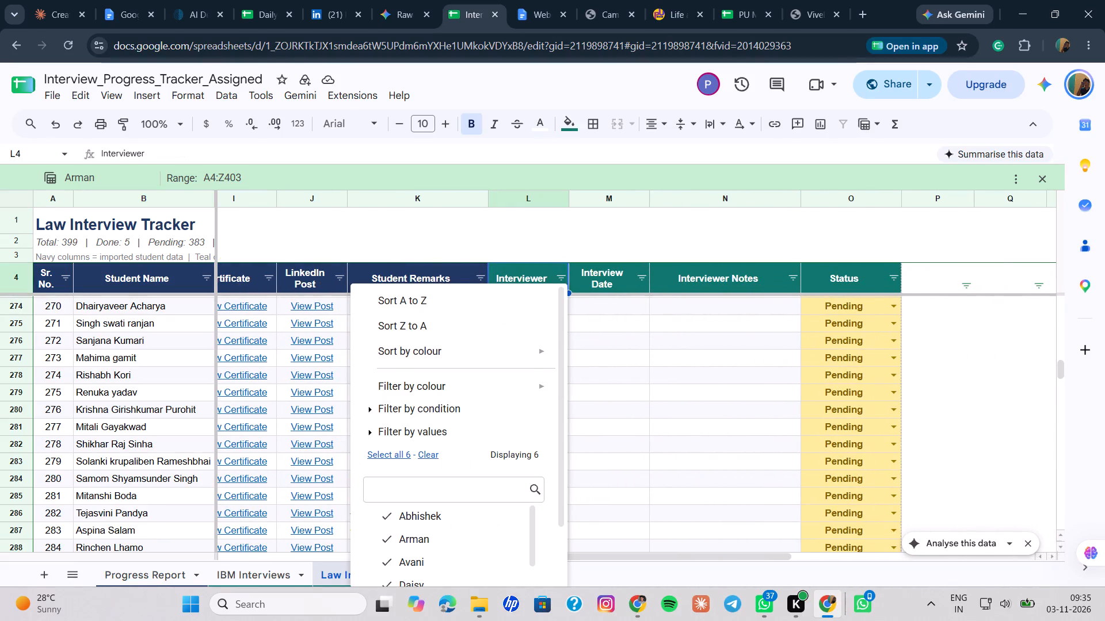
pyautogui.click(429, 452)
pyautogui.scroll(-2, 437, 515)
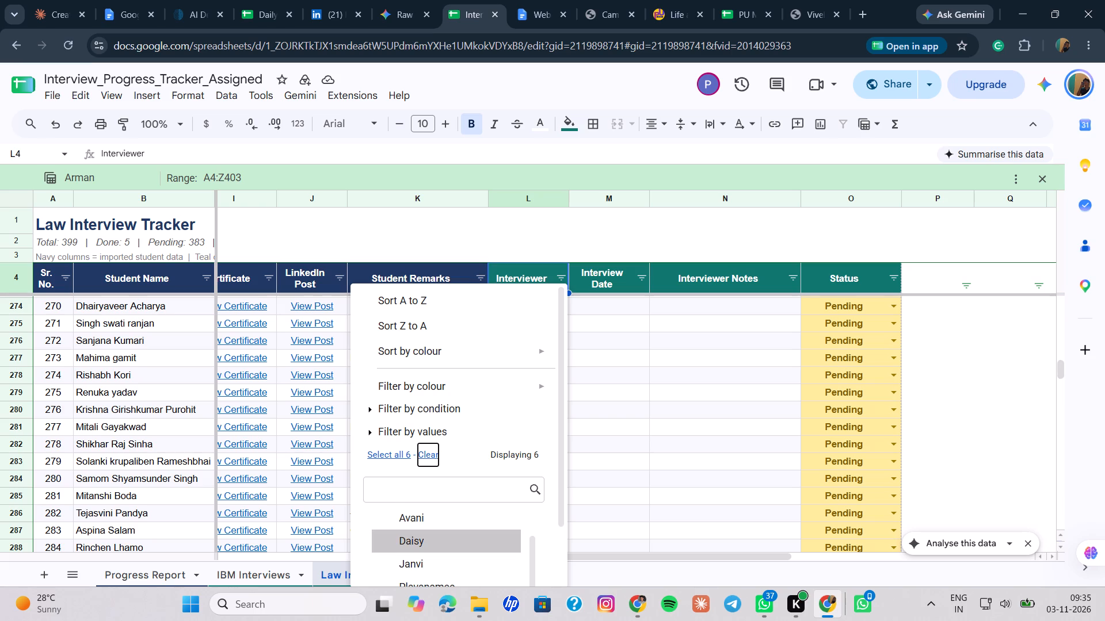
pyautogui.scroll(1, 394, 543)
pyautogui.click(394, 543)
pyautogui.scroll(-1, 394, 543)
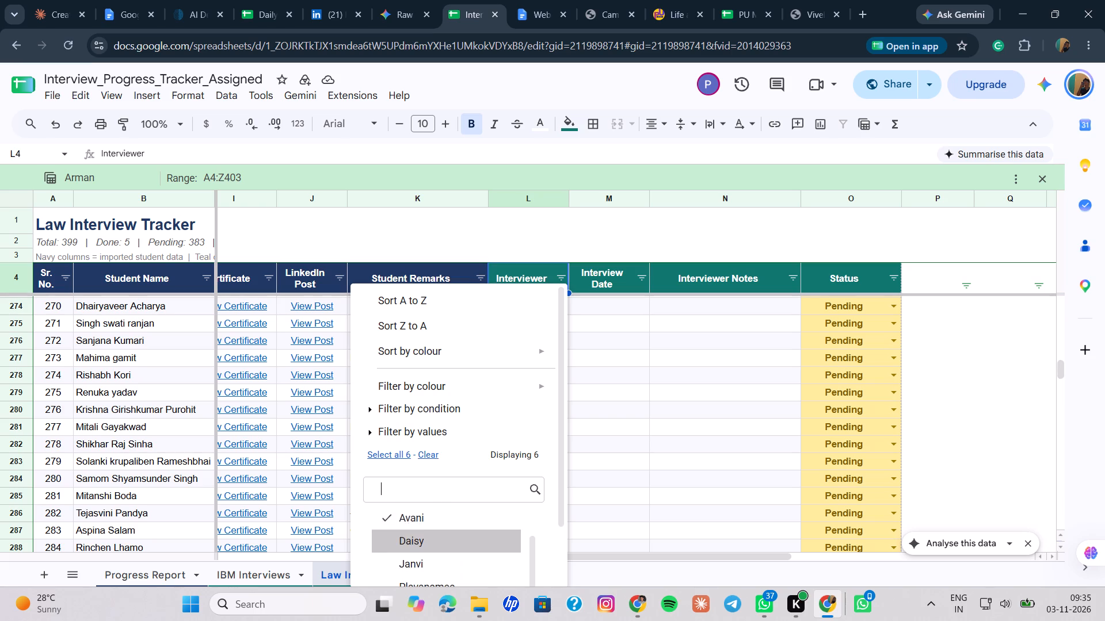
pyautogui.click(385, 521)
pyautogui.click(410, 561)
pyautogui.scroll(-3, 455, 541)
pyautogui.click(516, 566)
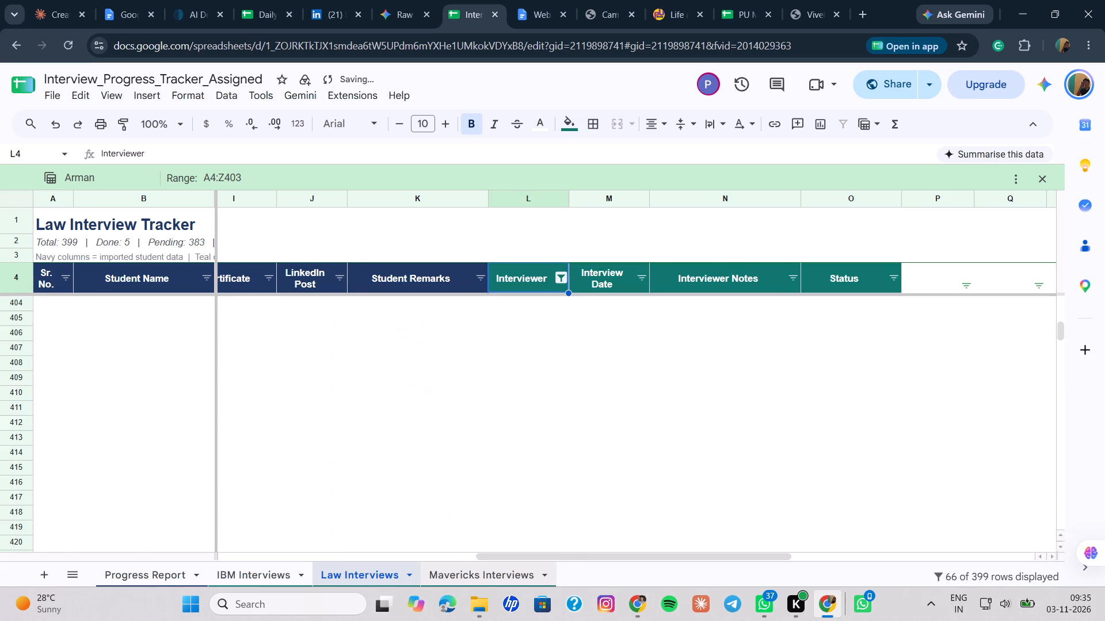
# Review the filtered students' interview dates, notes and status together with their enrollment and contact details.
pyautogui.scroll(12, 414, 433)
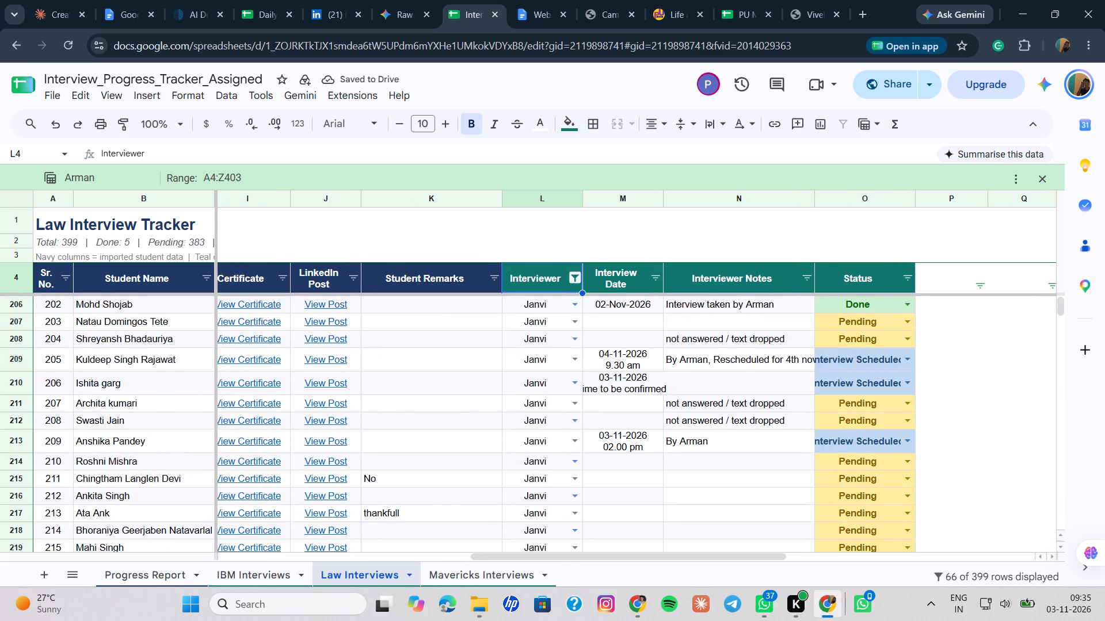
pyautogui.click(695, 461)
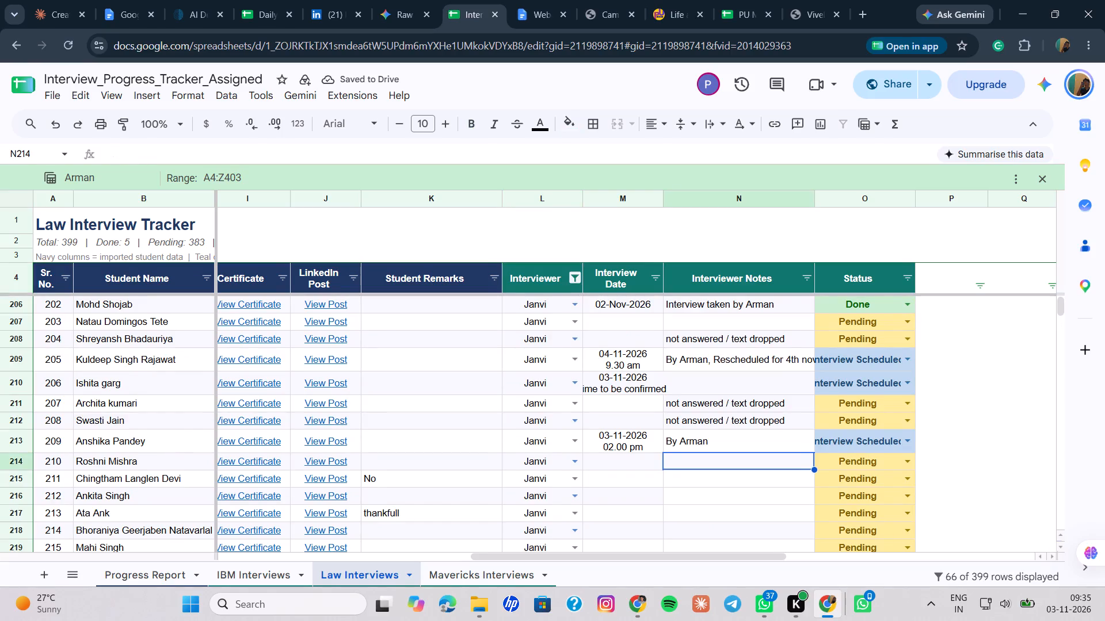
pyautogui.hscroll(2, 695, 461)
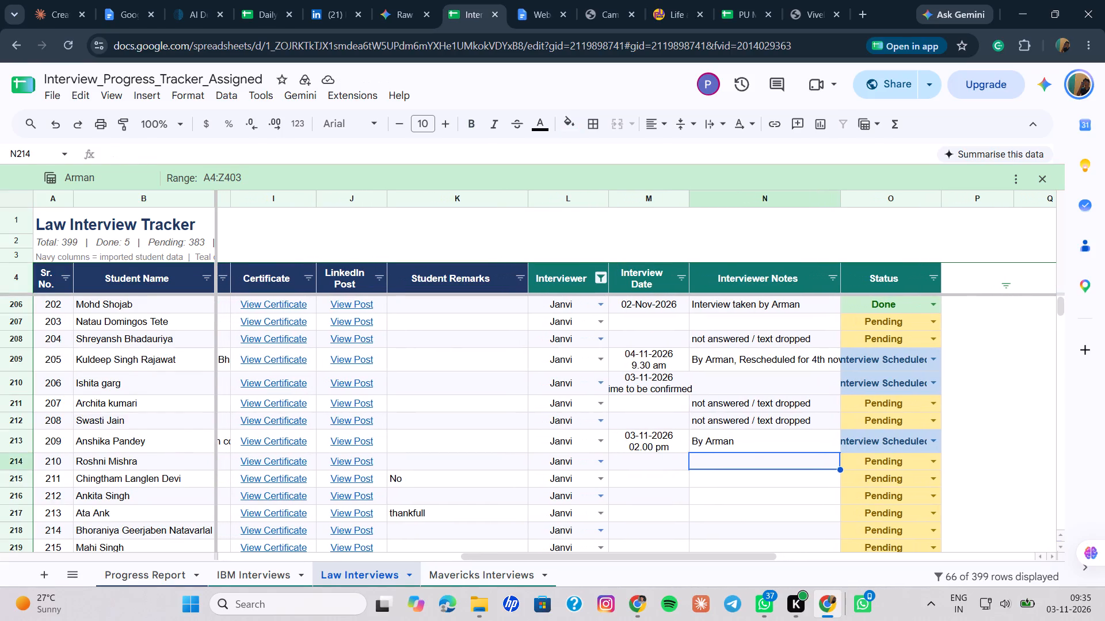
pyautogui.hscroll(6, 695, 461)
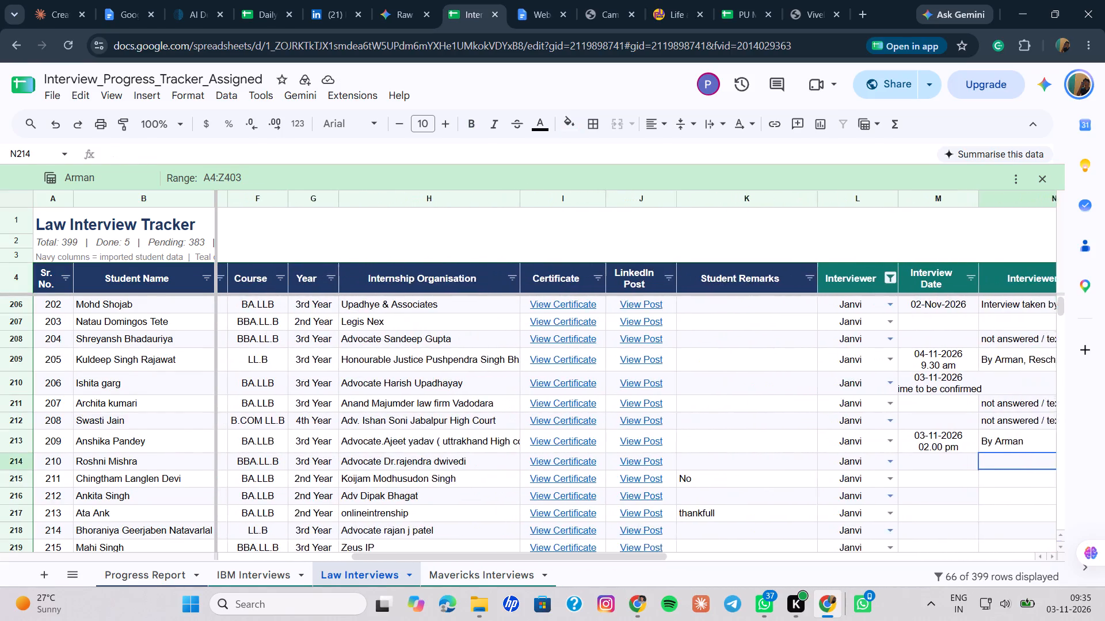
pyautogui.hscroll(5, 695, 461)
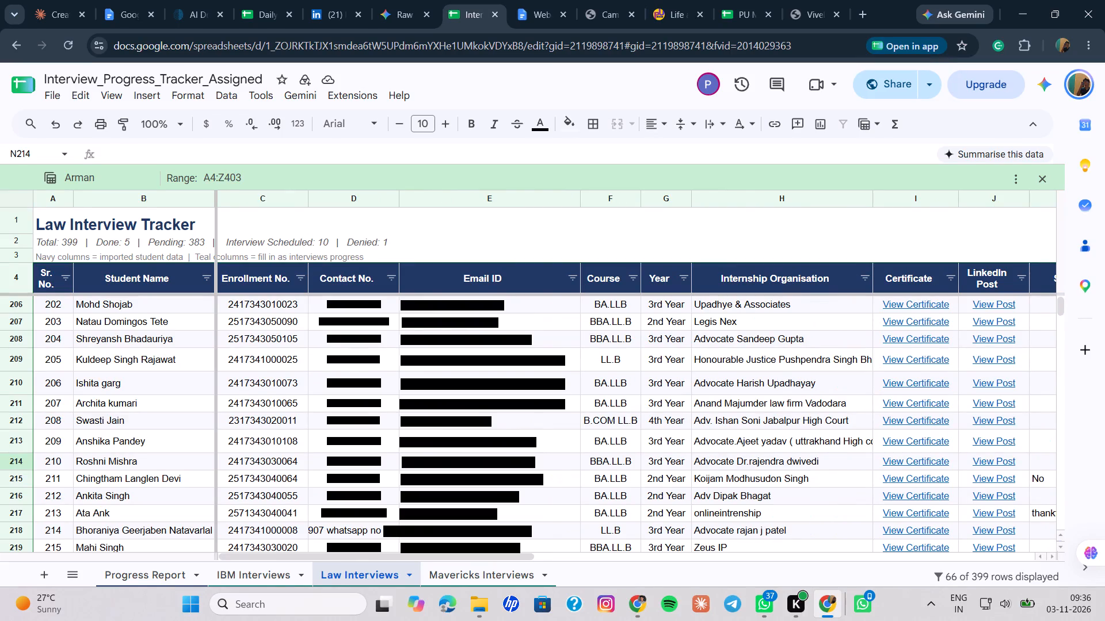
pyautogui.hscroll(-4, 596, 400)
pyautogui.scroll(-1, 596, 400)
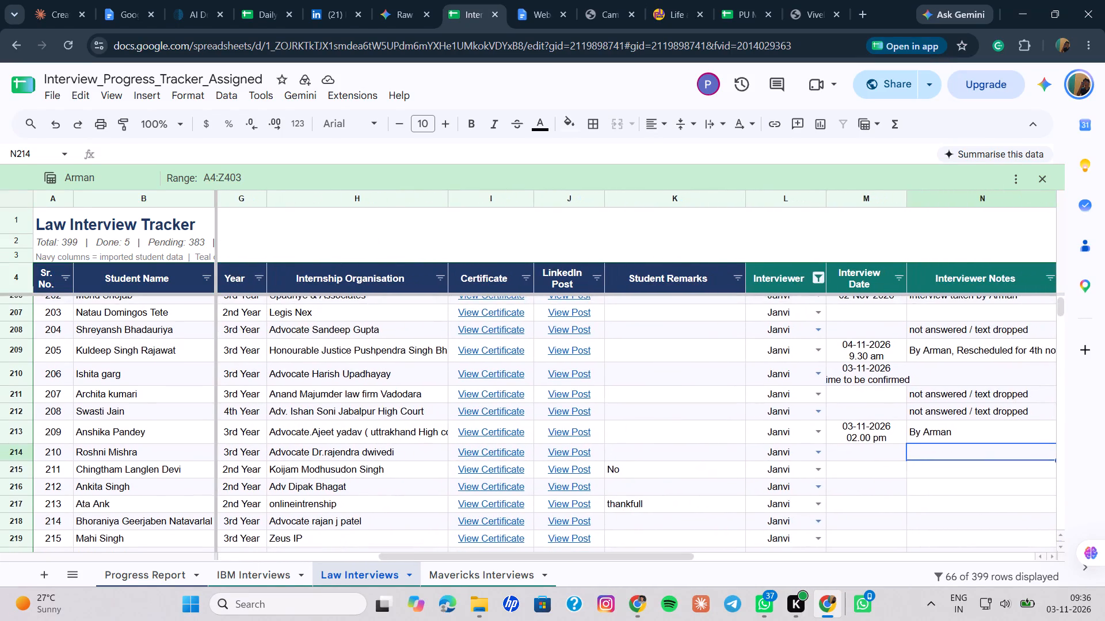
pyautogui.scroll(-2, 596, 400)
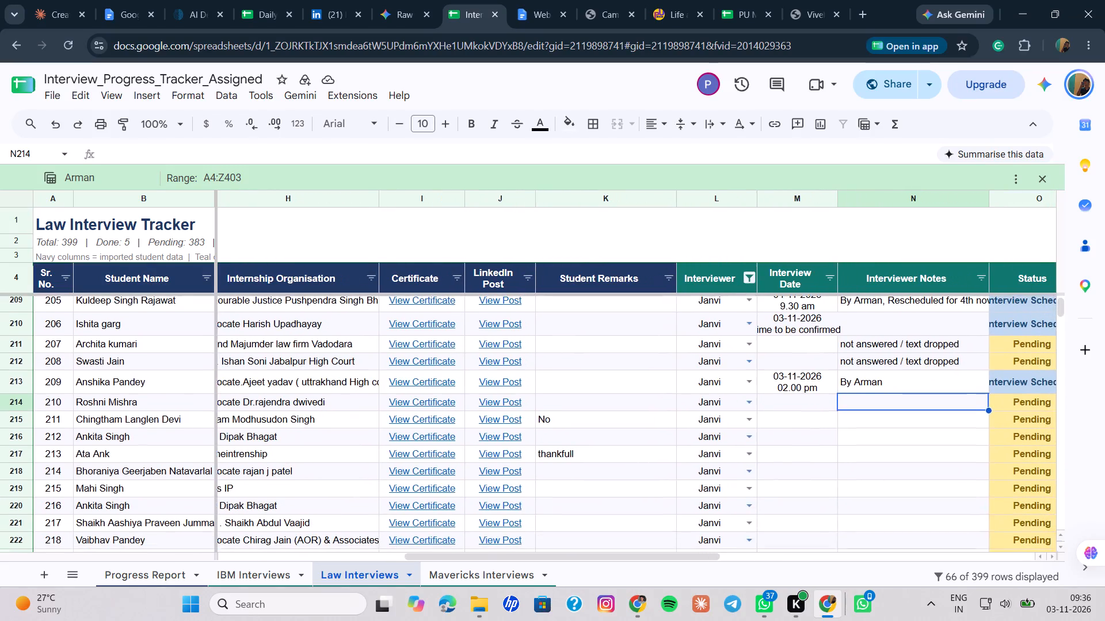
pyautogui.scroll(-2, 596, 400)
pyautogui.hscroll(3, 596, 400)
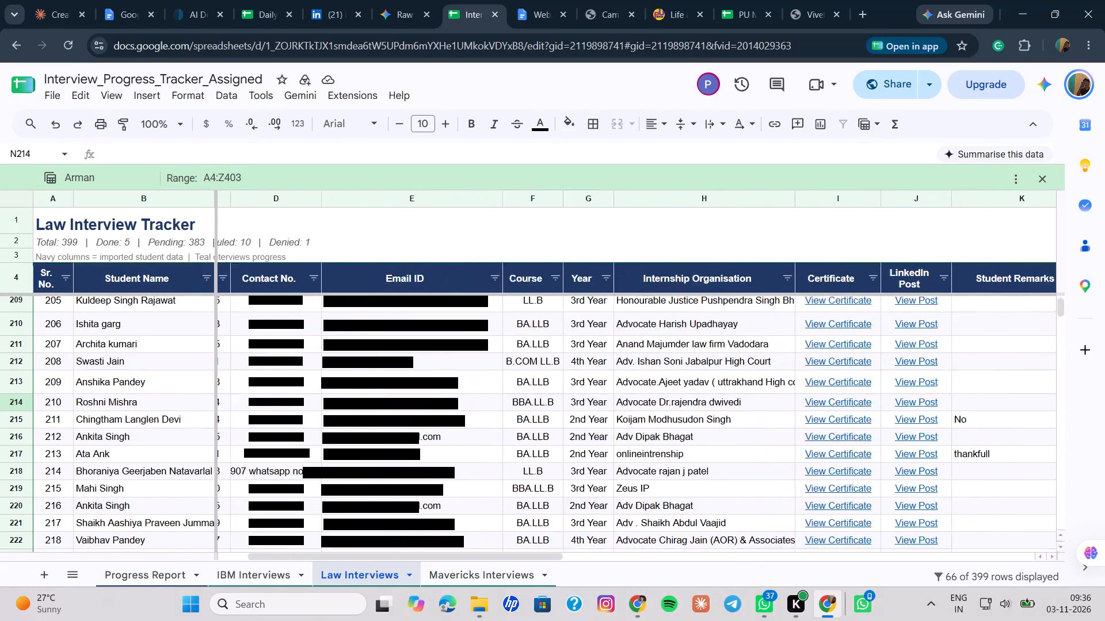
pyautogui.hscroll(2, 596, 400)
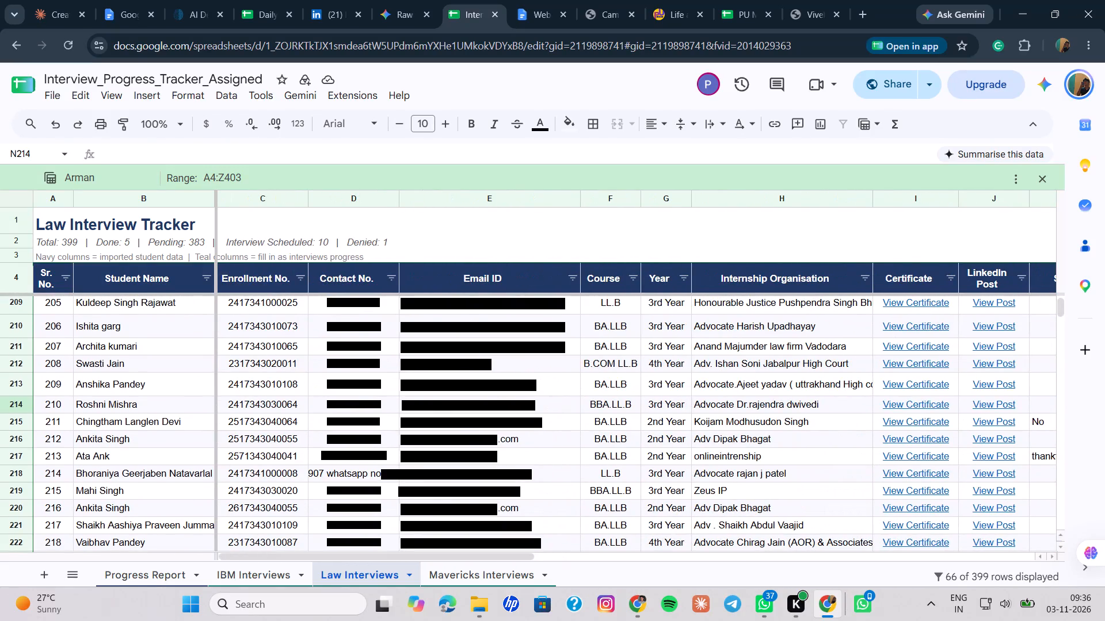
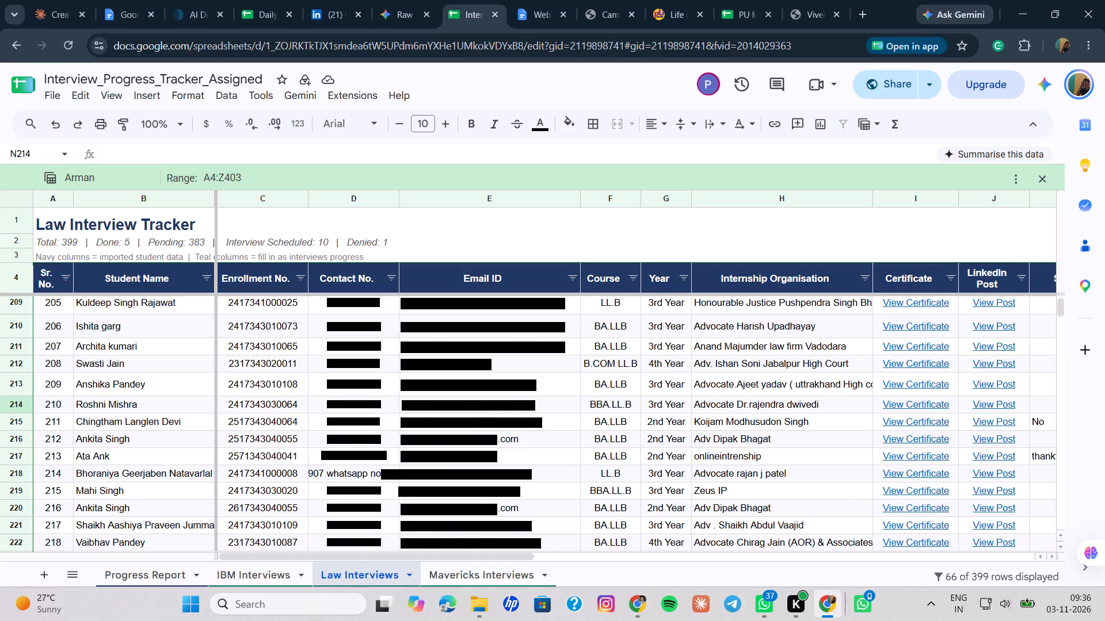
# Switch to the Raw material content tracker and look through the latest report entries at the end of Sheet1.
pyautogui.hotkey('ctrl', 'f')
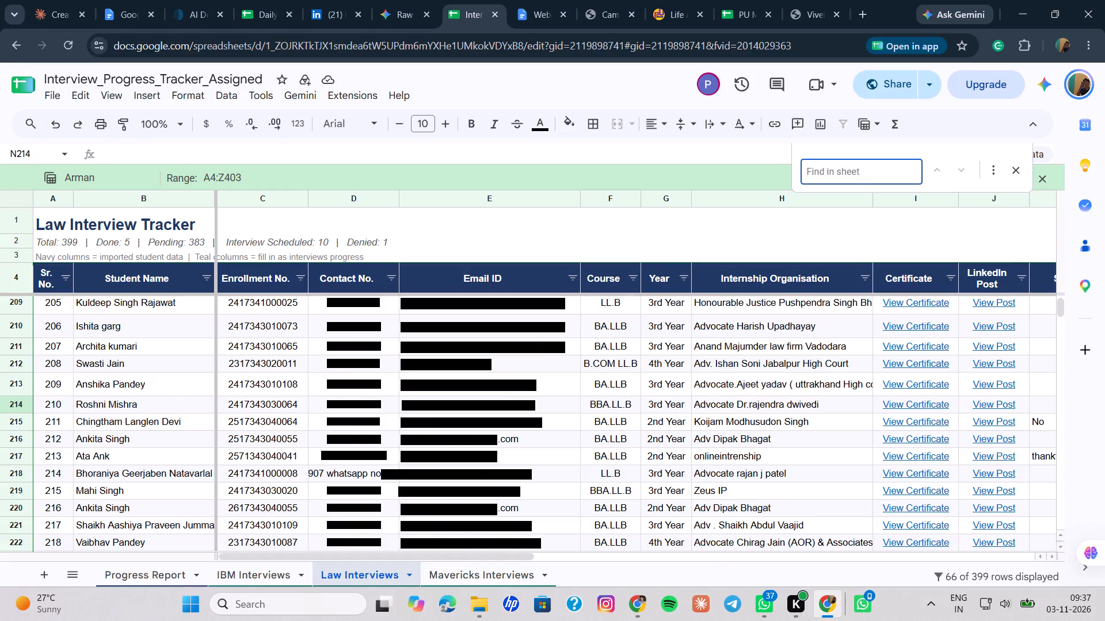
pyautogui.hotkey('alt', 'Tab')
pyautogui.hotkey('alt', 'Tab')
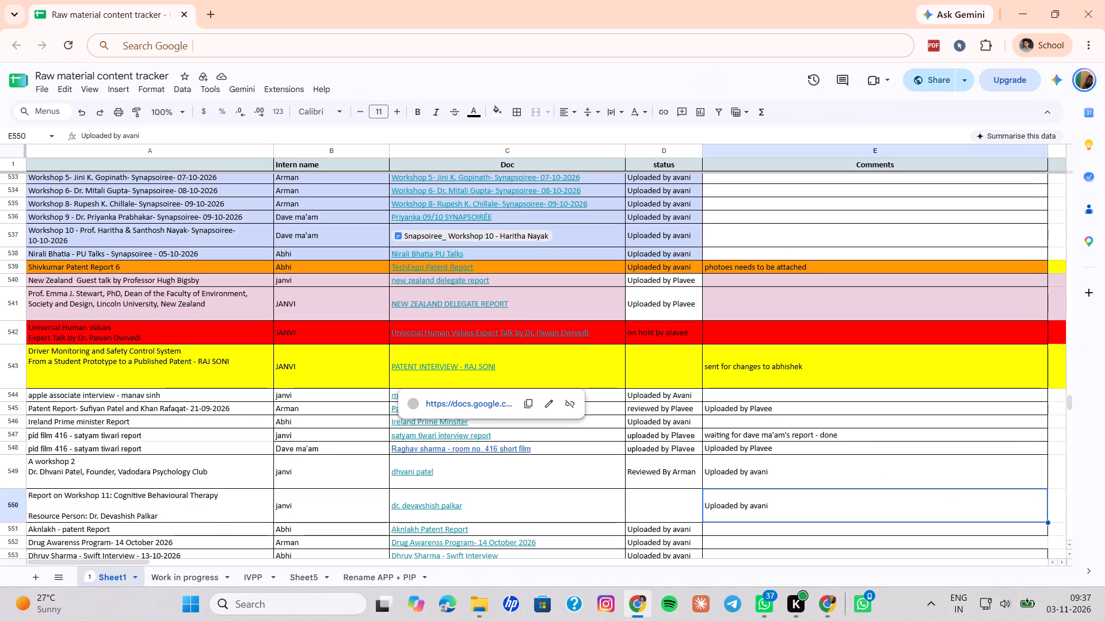
pyautogui.scroll(-10, 430, 431)
pyautogui.scroll(5, 430, 431)
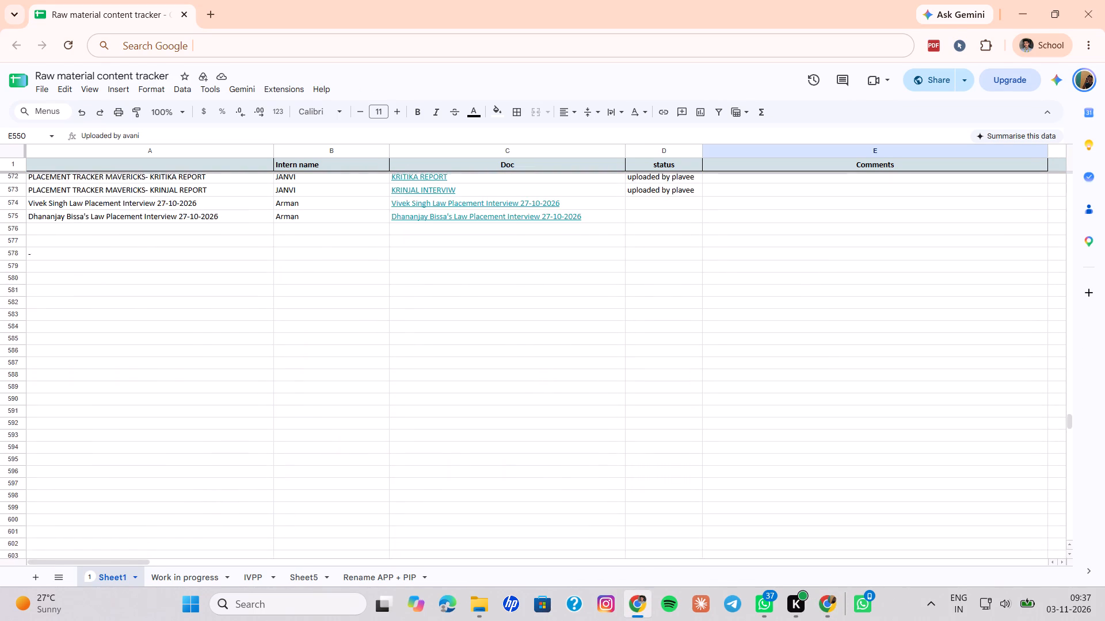
pyautogui.scroll(2, 430, 431)
pyautogui.click(131, 446)
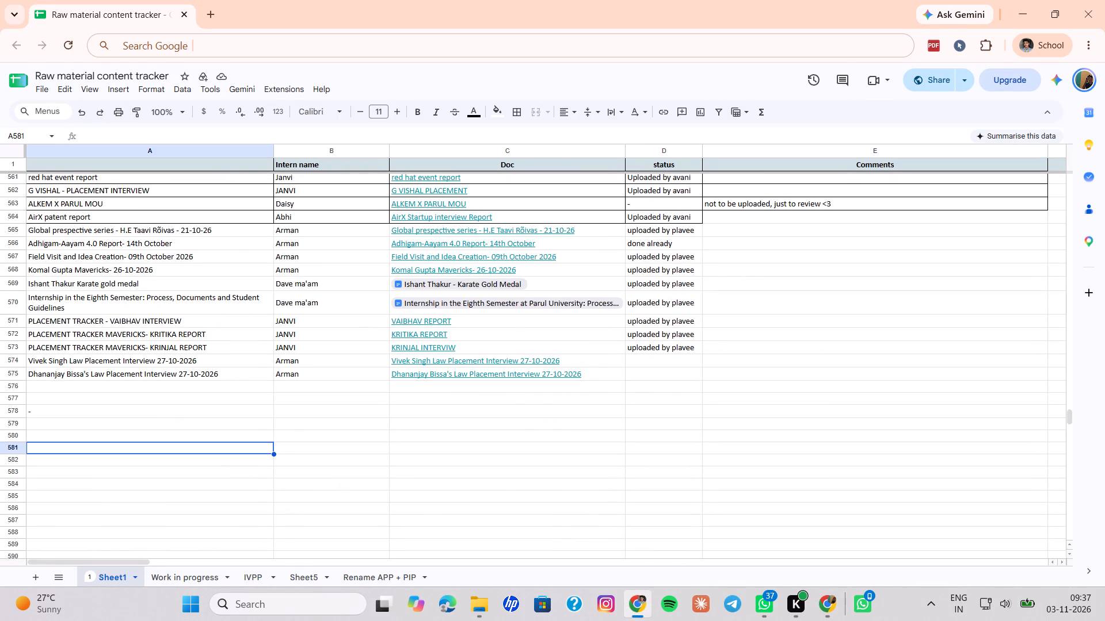
pyautogui.click(64, 326)
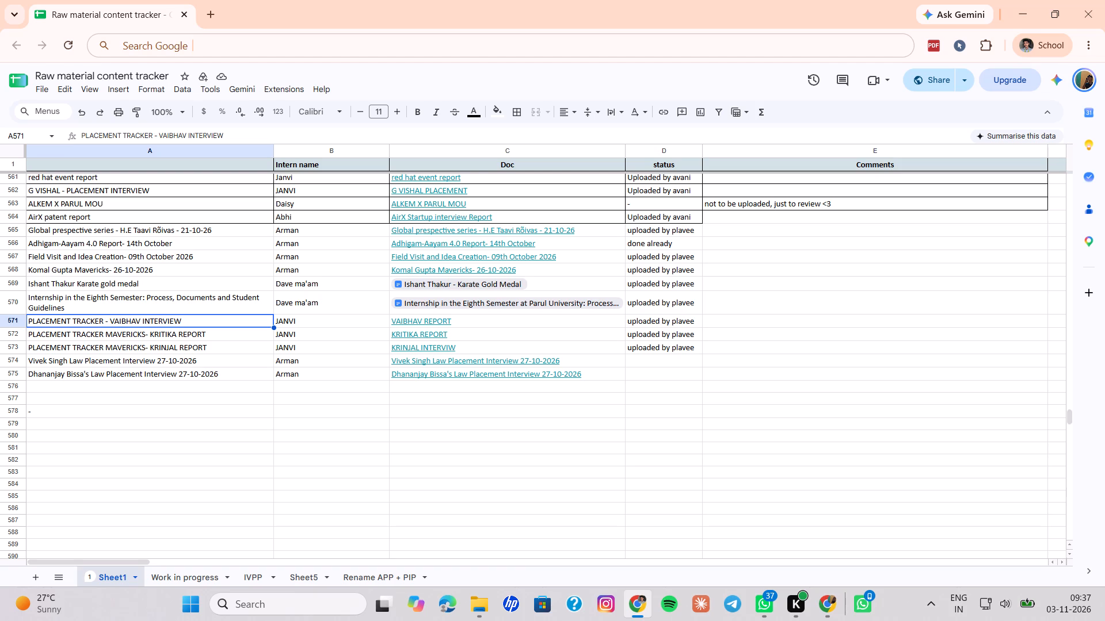
# Return to the law interview tracker and check the contact, remarks and interviewer details of the students in rows 215 and 216.
pyautogui.hotkey('alt', 'Tab')
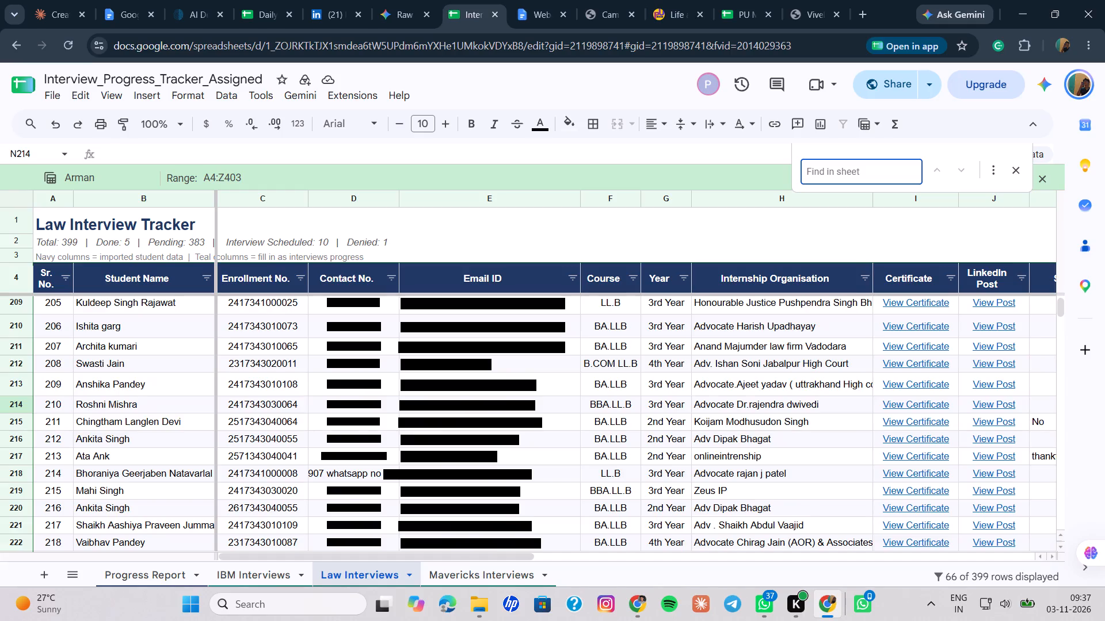
pyautogui.click(333, 419)
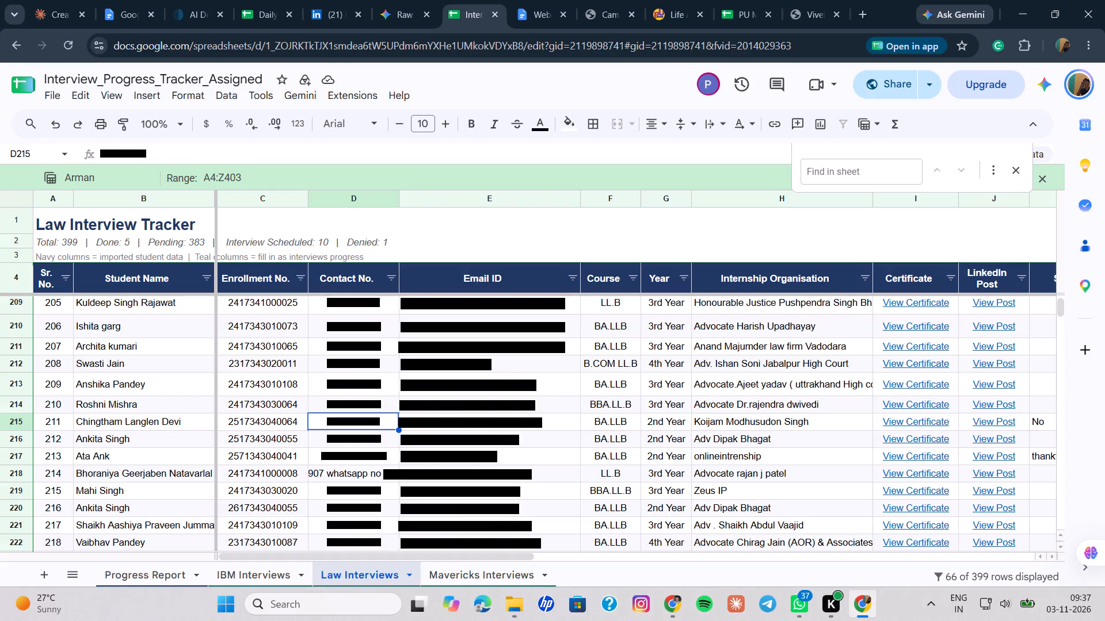
pyautogui.click(124, 424)
pyautogui.click(147, 434)
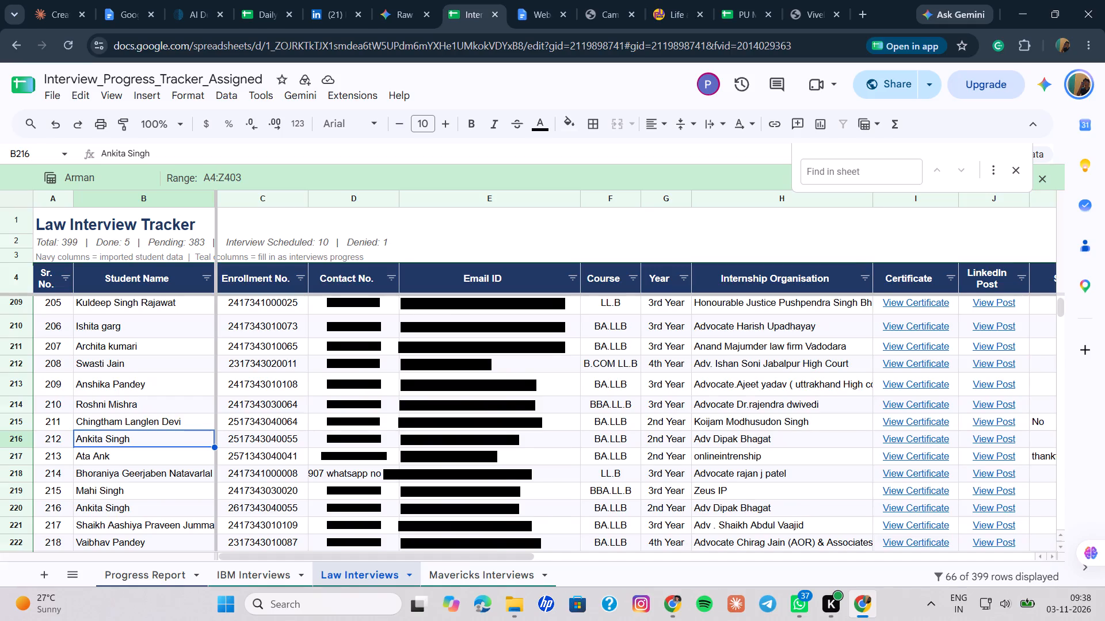
pyautogui.hscroll(-1, 321, 444)
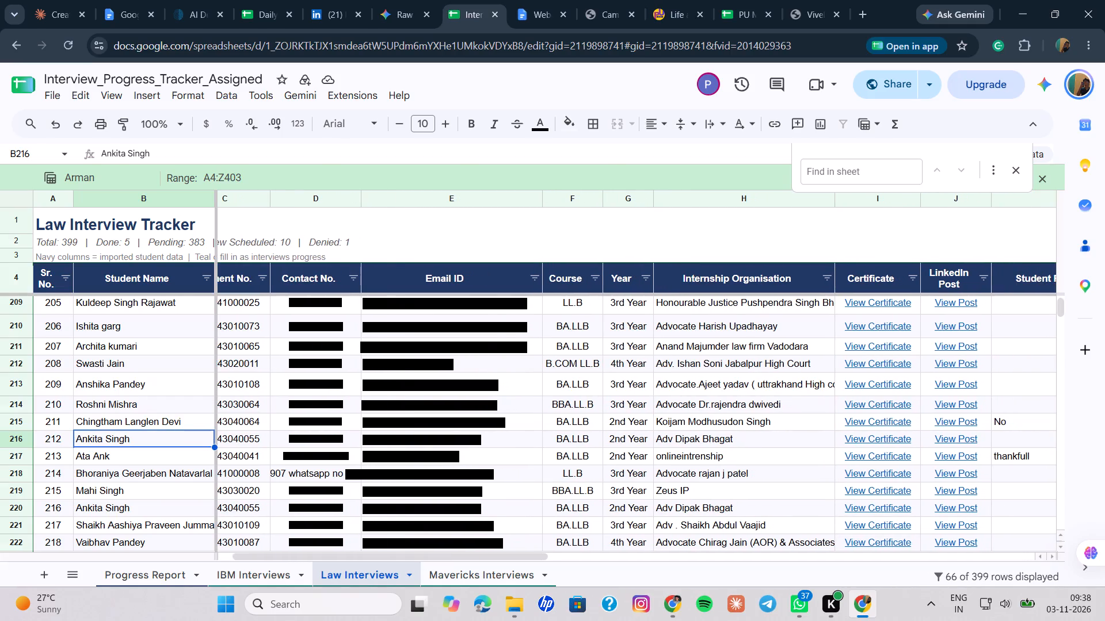
pyautogui.hscroll(-4, 738, 426)
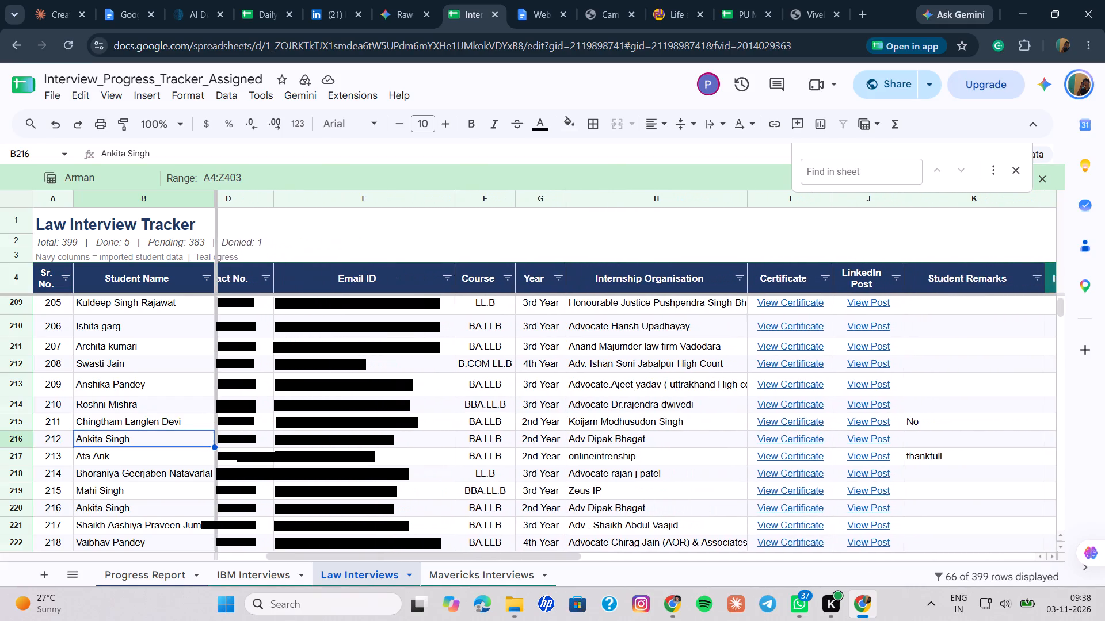
pyautogui.hscroll(-3, 738, 426)
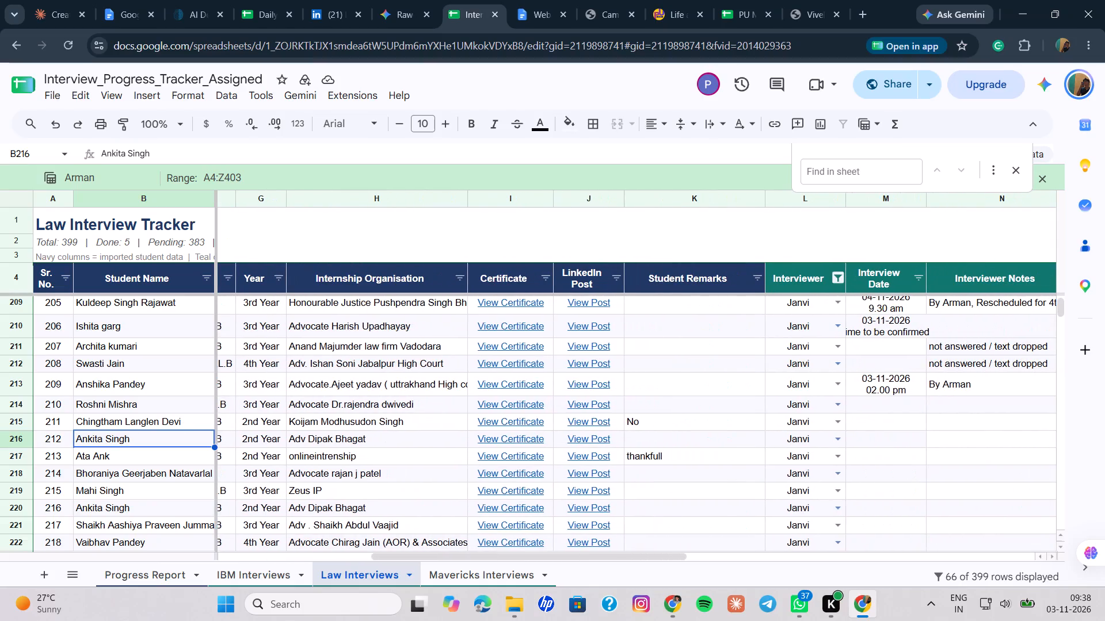
pyautogui.click(715, 422)
pyautogui.click(704, 436)
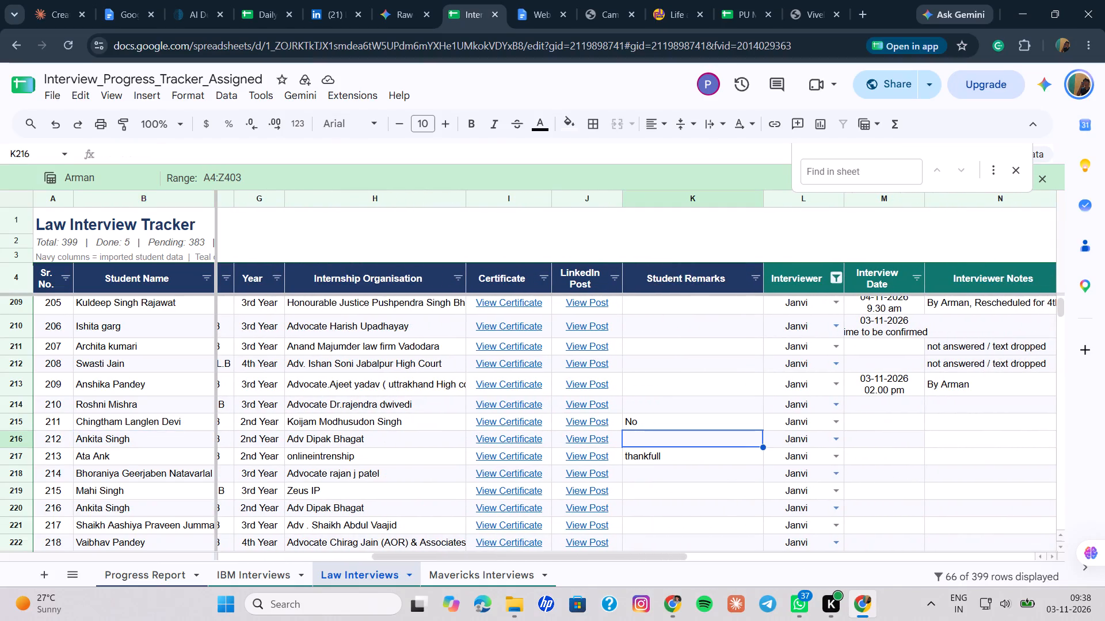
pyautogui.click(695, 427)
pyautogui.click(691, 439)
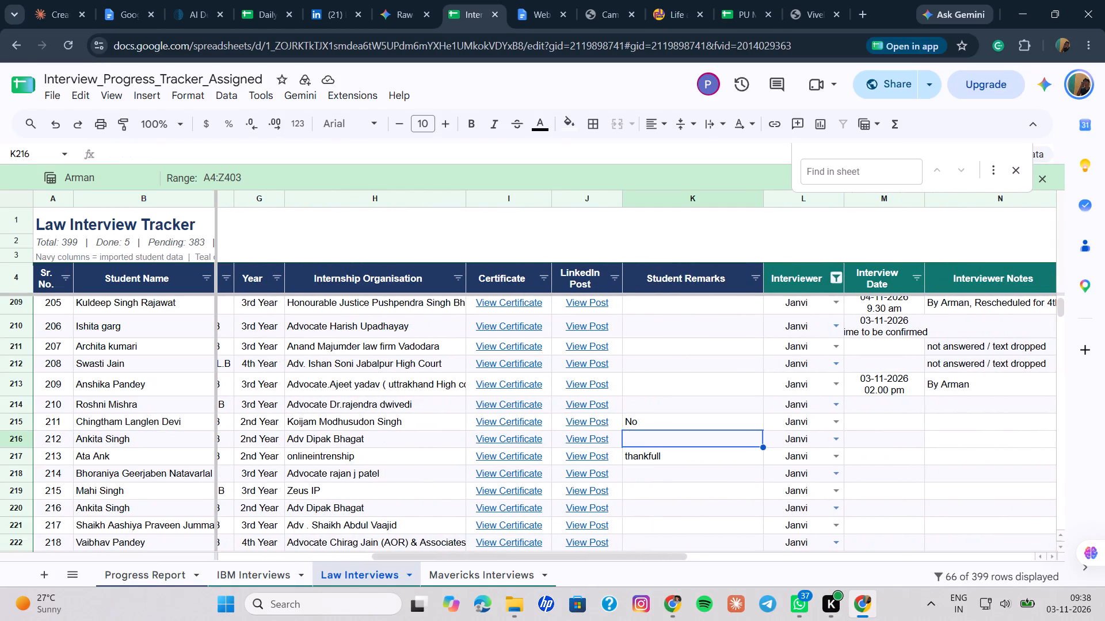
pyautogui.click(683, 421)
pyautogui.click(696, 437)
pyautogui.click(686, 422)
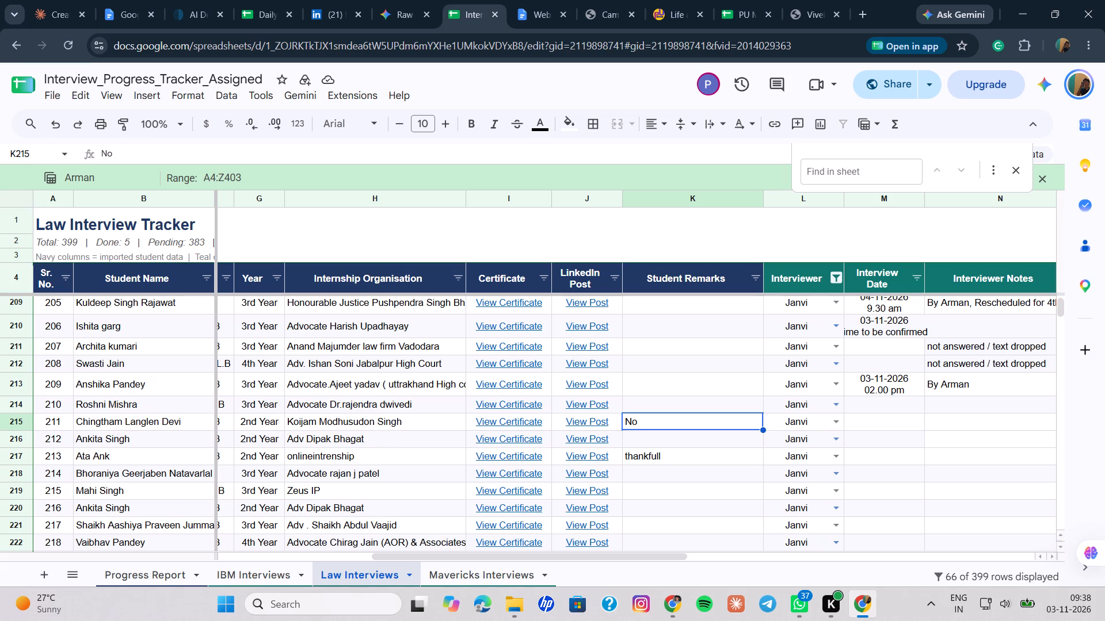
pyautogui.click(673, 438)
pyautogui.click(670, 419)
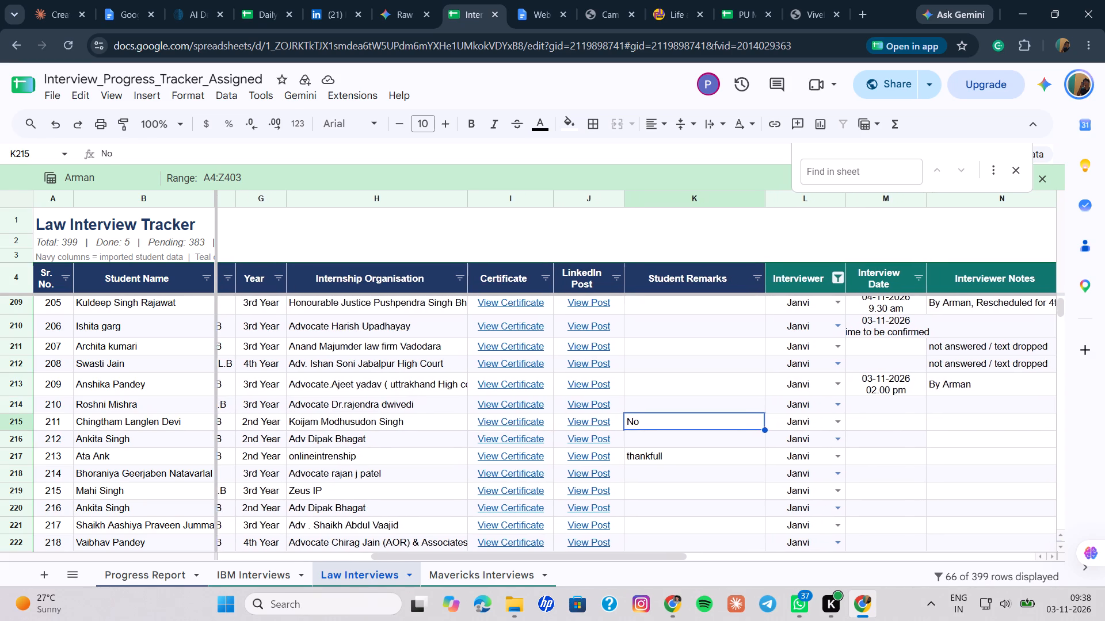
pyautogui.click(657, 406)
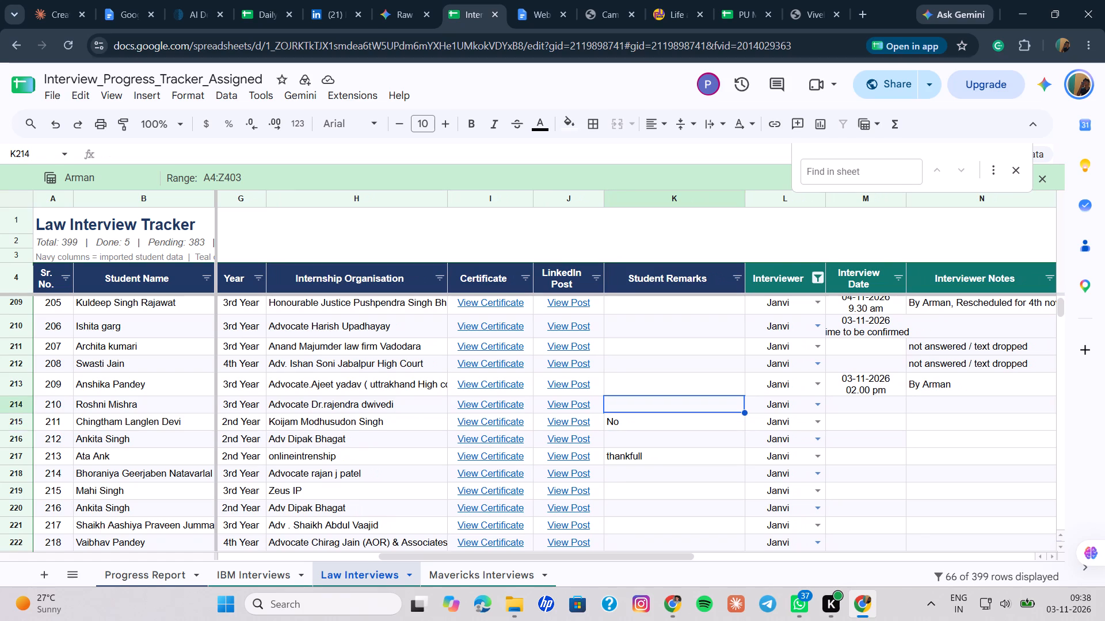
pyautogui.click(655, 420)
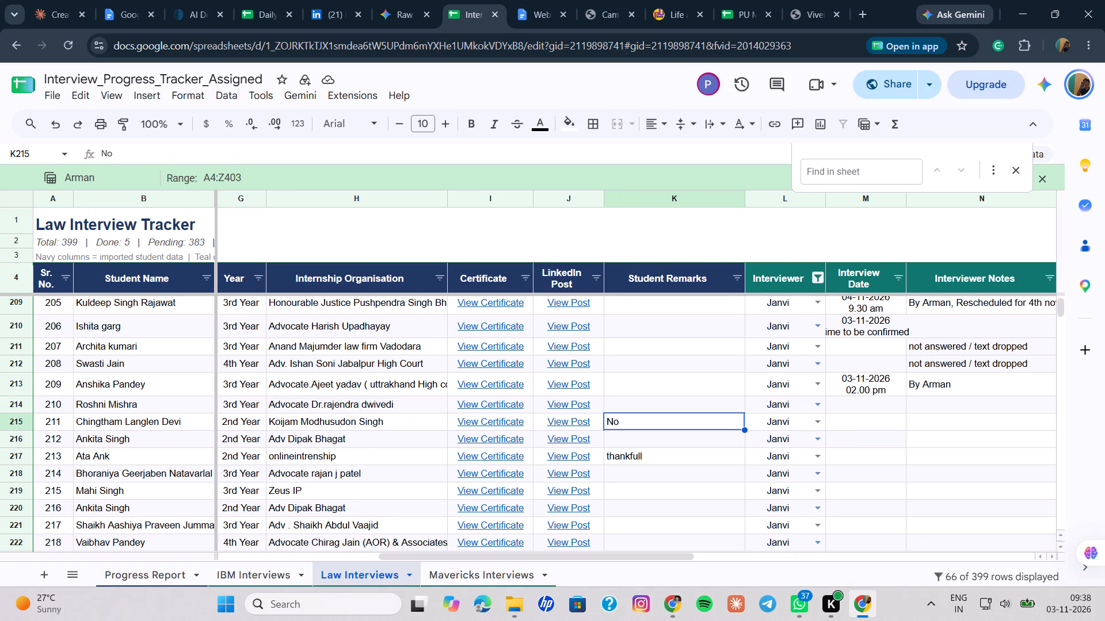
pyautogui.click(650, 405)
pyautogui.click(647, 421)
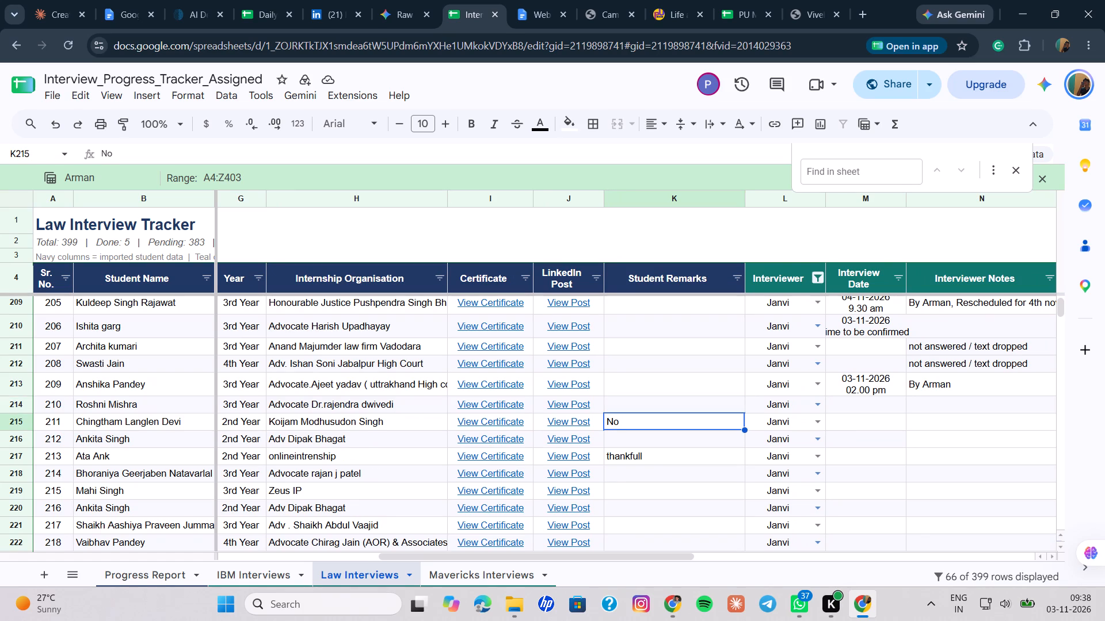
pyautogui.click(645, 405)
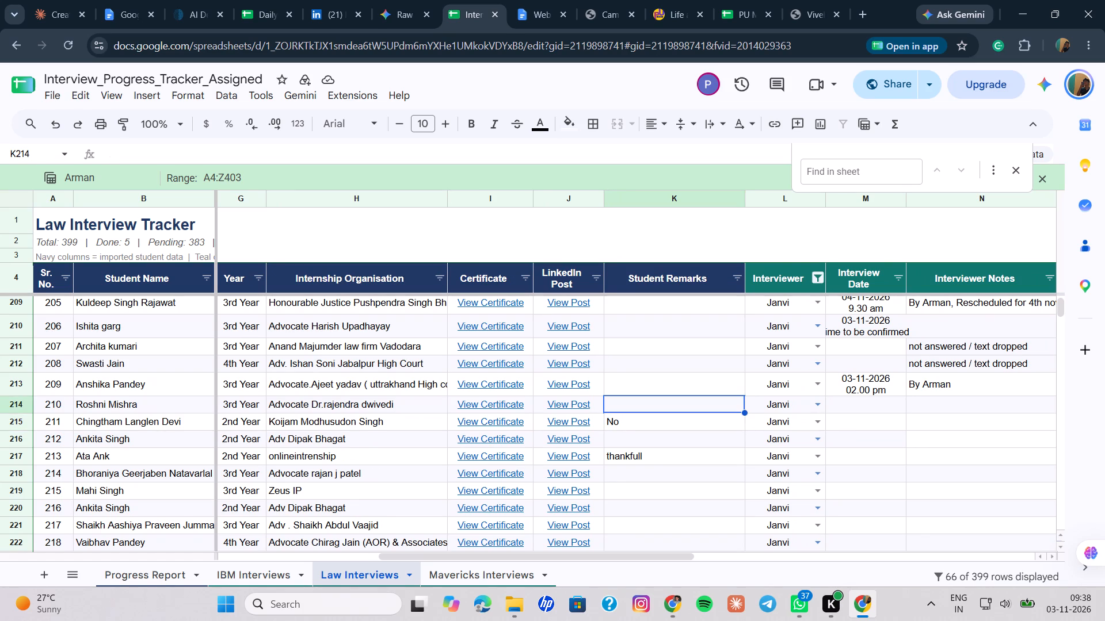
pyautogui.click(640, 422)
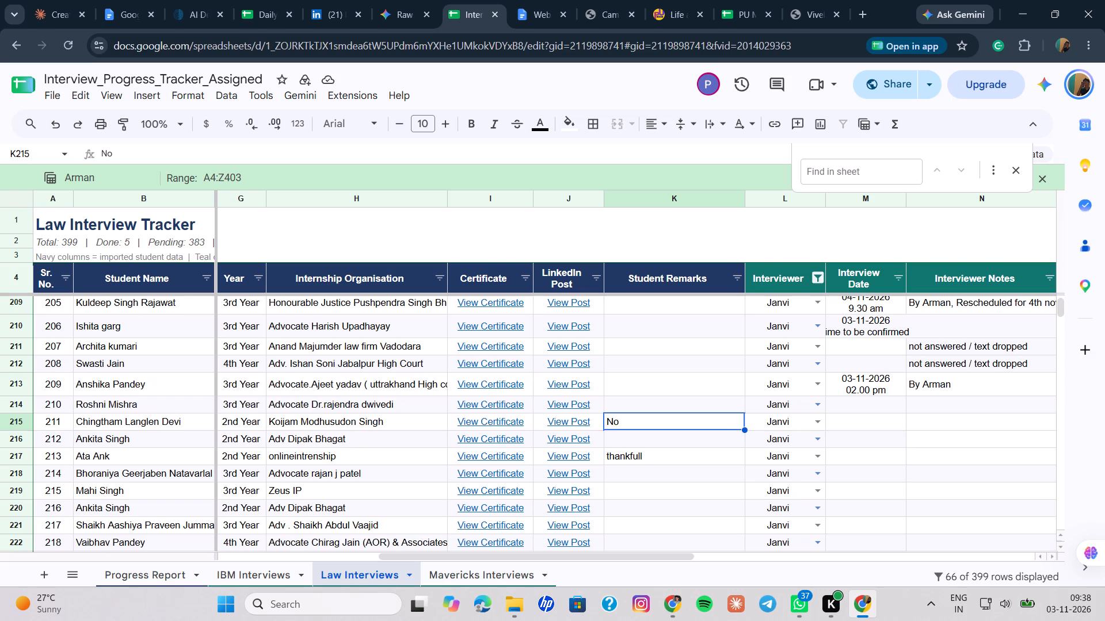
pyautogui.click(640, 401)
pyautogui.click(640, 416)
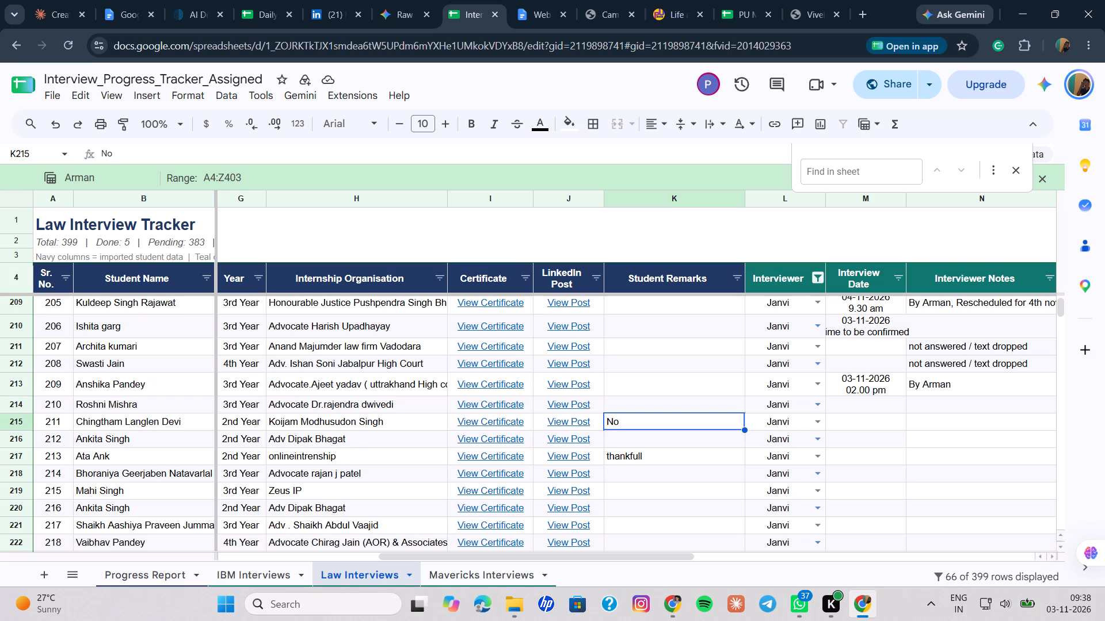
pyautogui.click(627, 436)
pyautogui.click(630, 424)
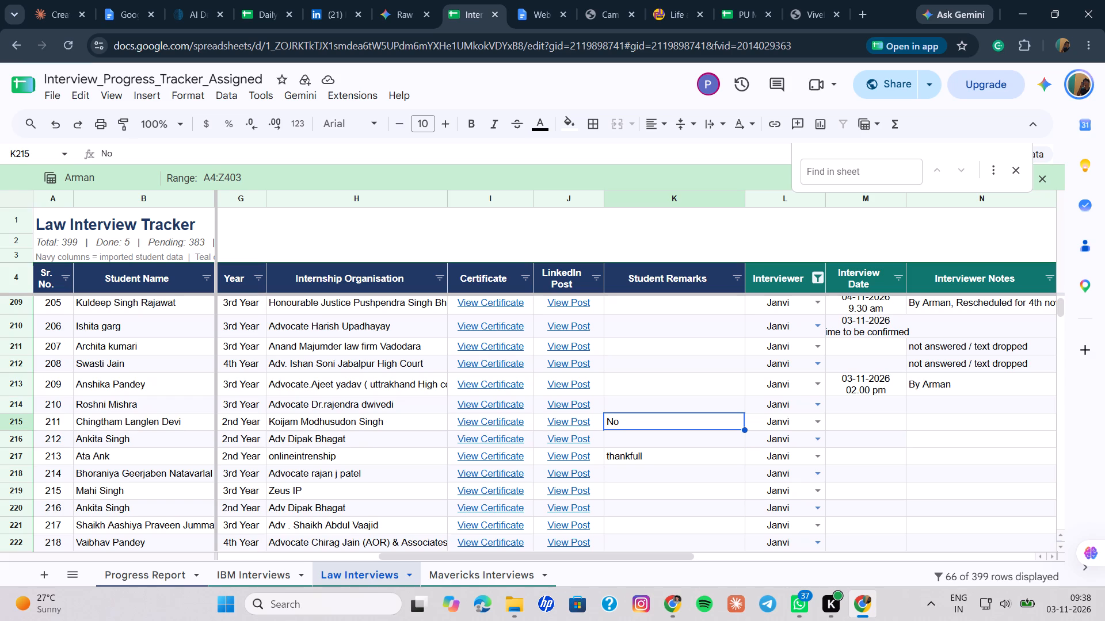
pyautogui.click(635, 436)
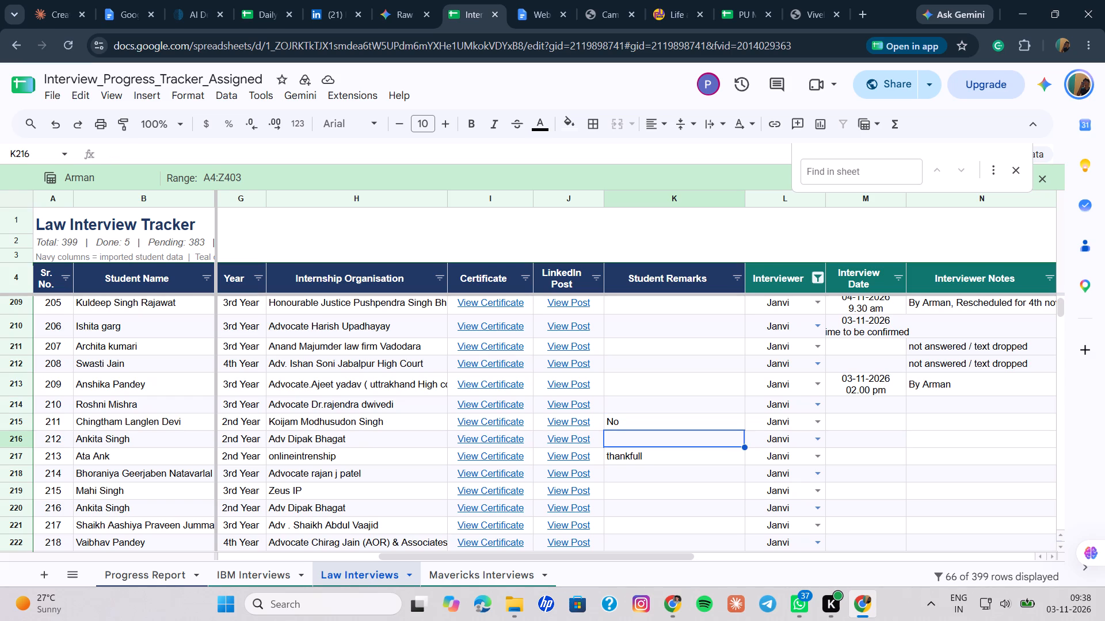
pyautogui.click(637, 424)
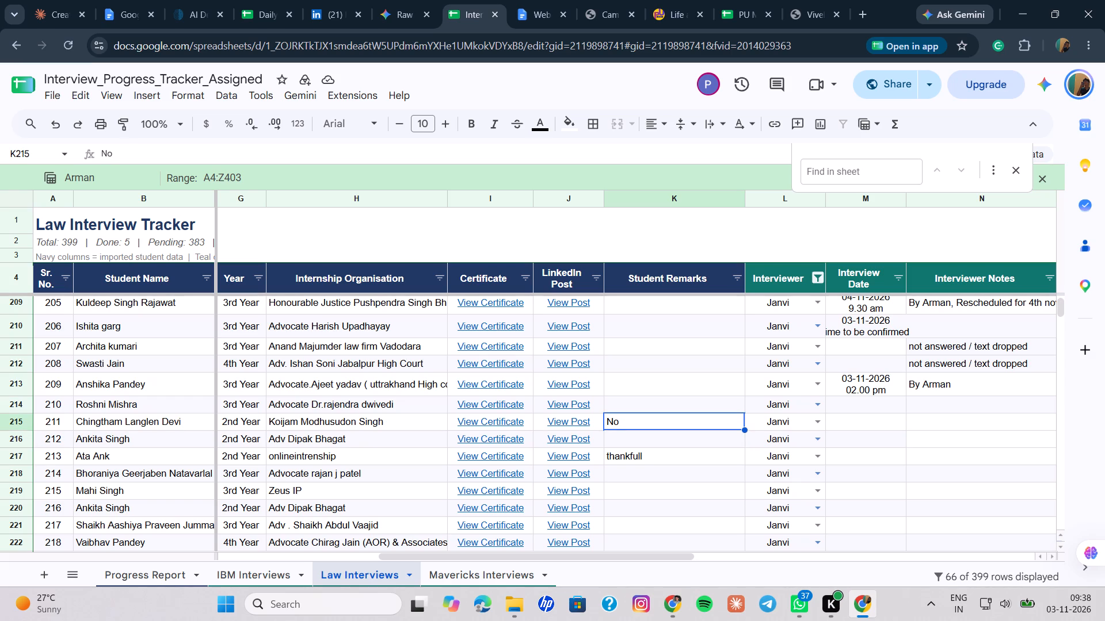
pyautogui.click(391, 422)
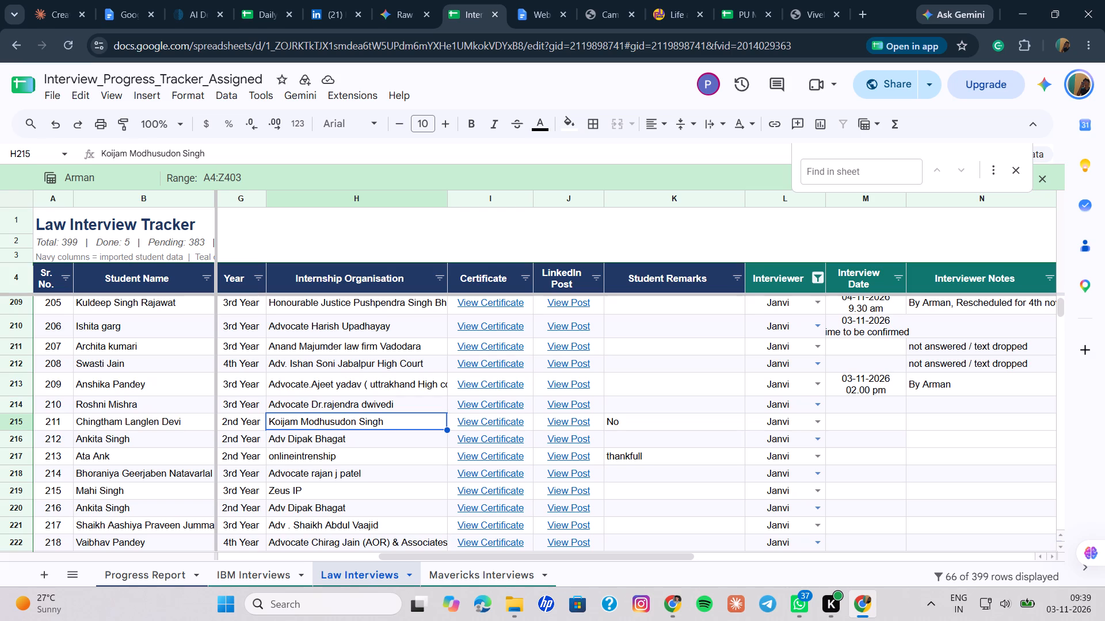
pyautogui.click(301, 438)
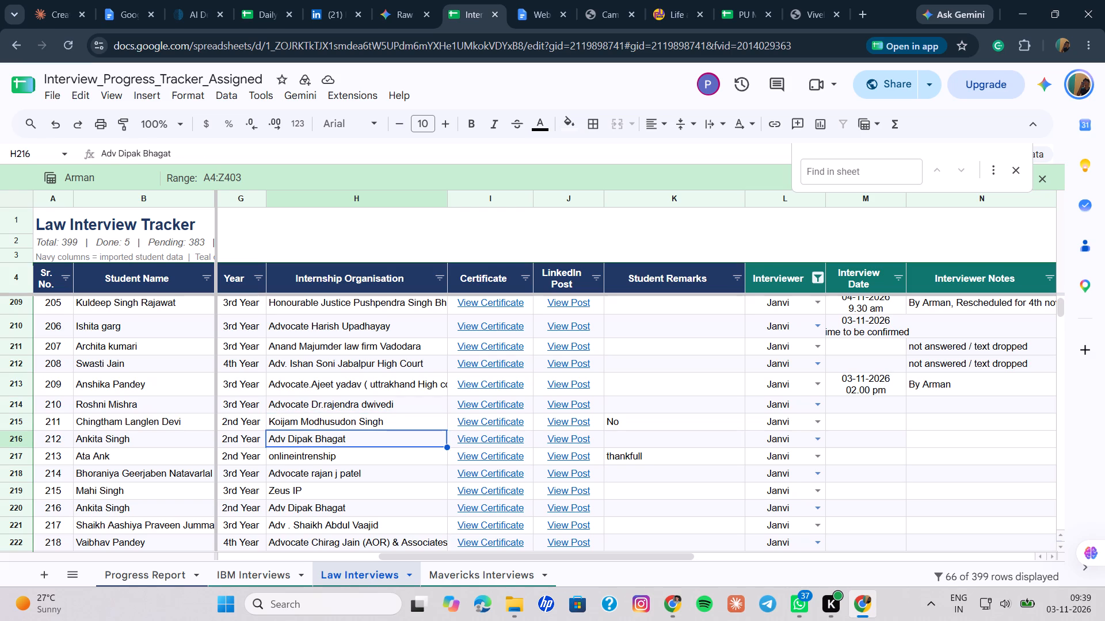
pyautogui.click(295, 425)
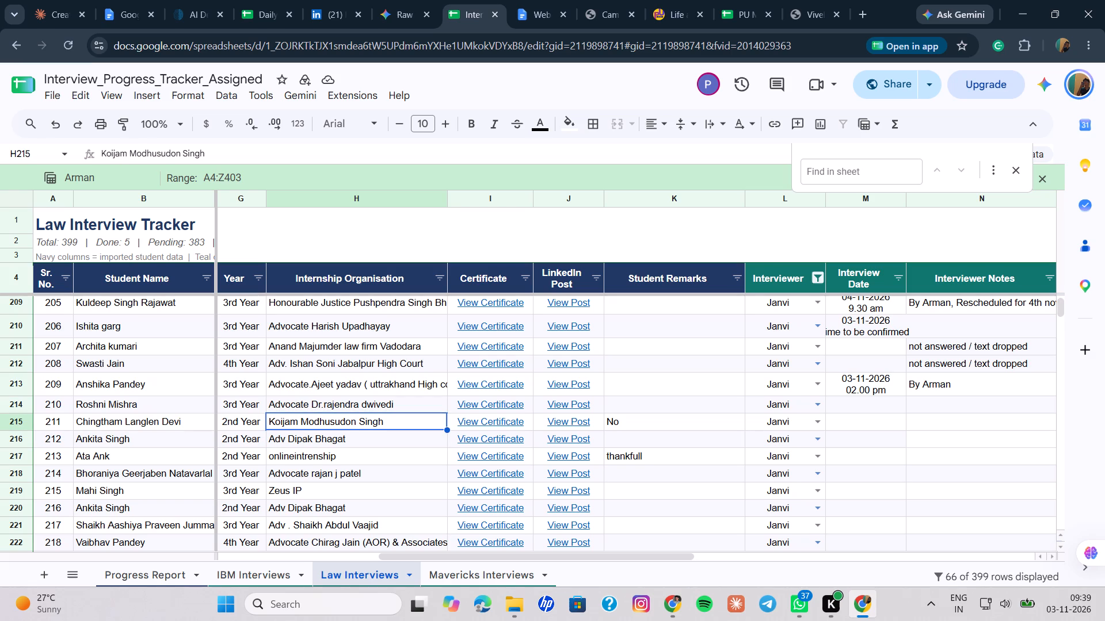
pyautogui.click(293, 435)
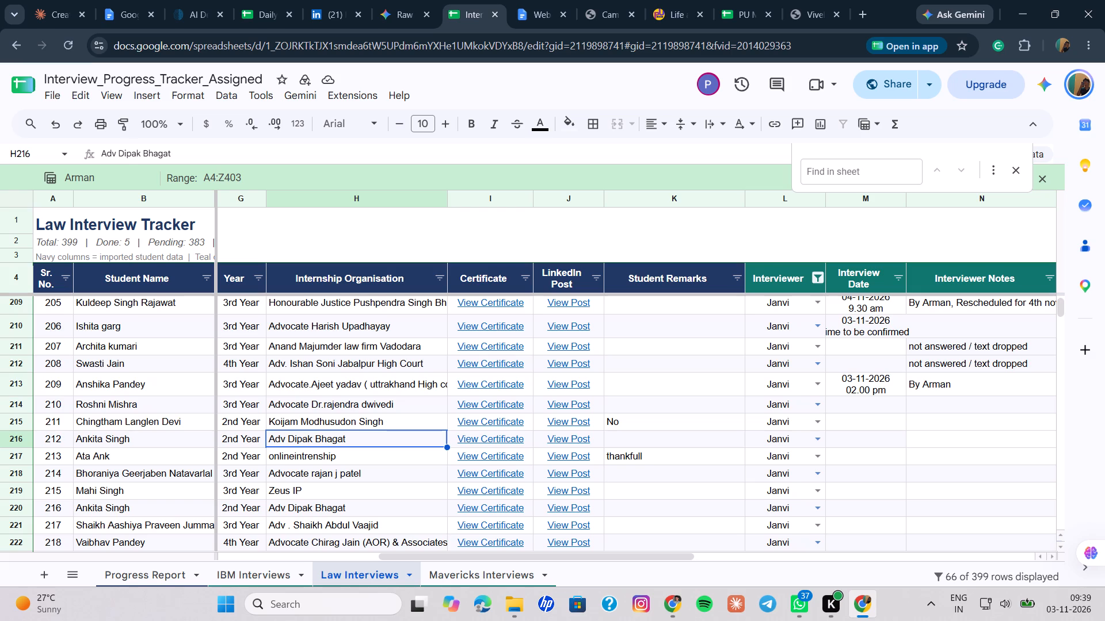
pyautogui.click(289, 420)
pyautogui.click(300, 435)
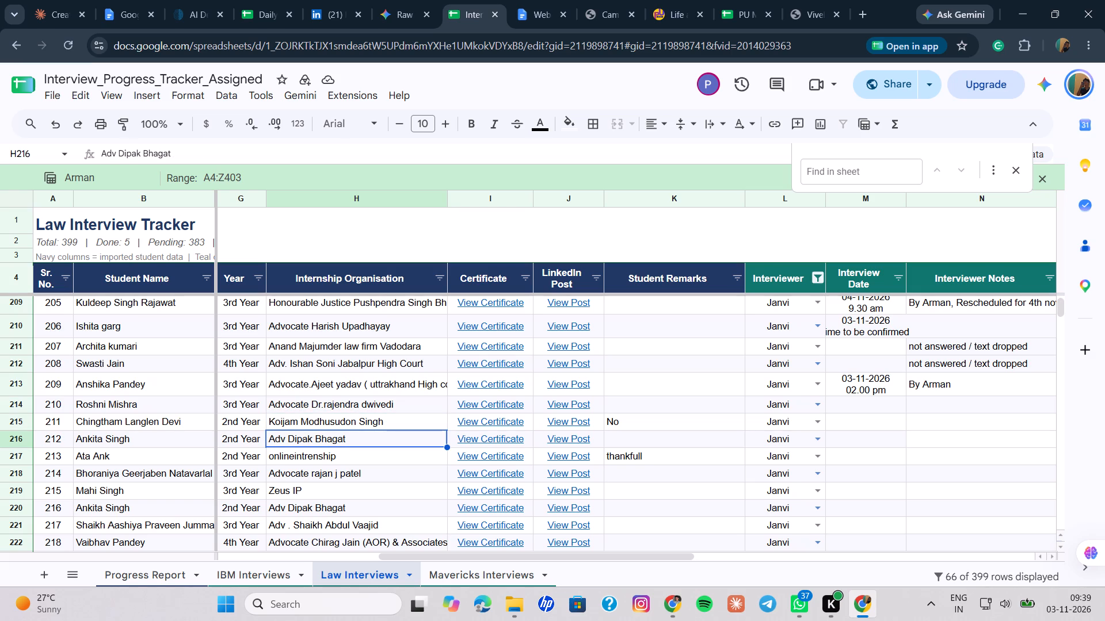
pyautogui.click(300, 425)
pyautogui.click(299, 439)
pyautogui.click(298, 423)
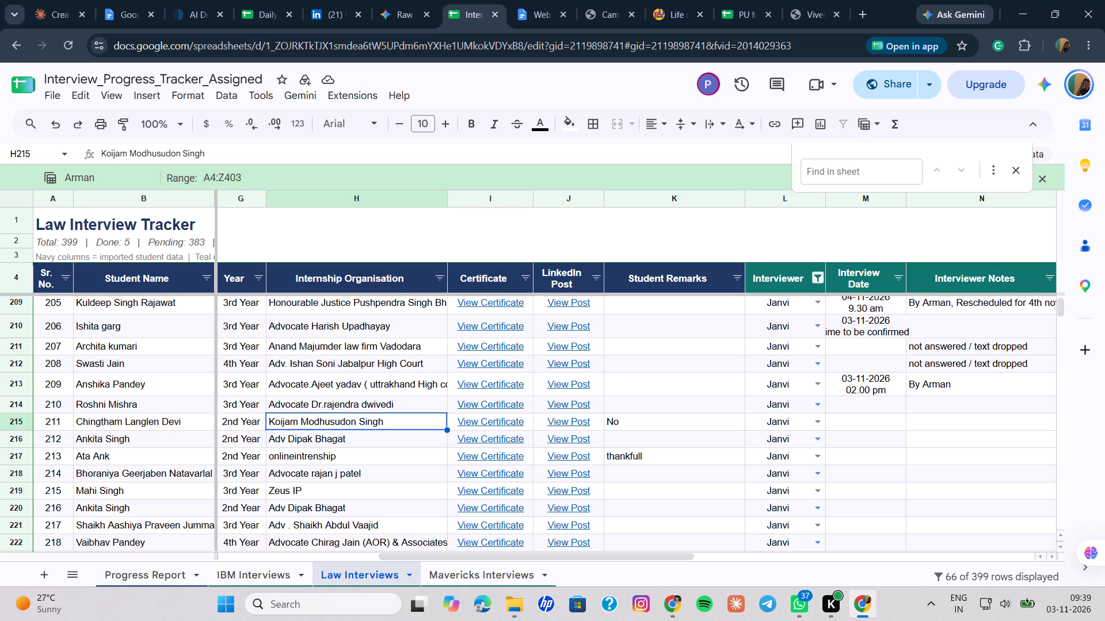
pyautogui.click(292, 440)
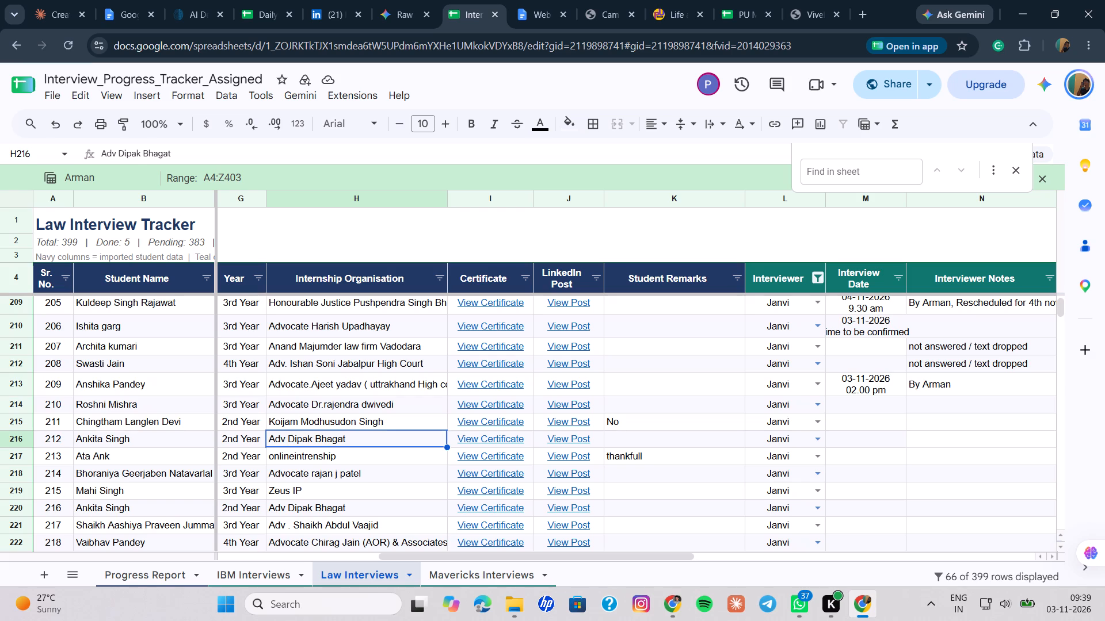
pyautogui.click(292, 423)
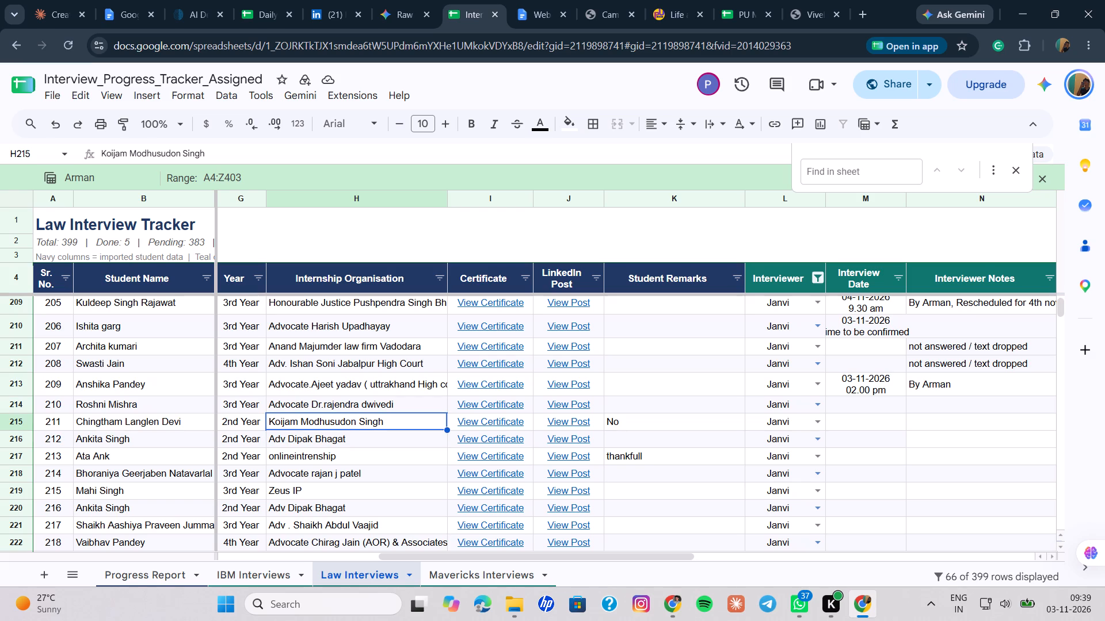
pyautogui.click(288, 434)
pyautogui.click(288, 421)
# Check the enrollment, contact, email and course details of the students in rows 215 and 216.
pyautogui.click(286, 436)
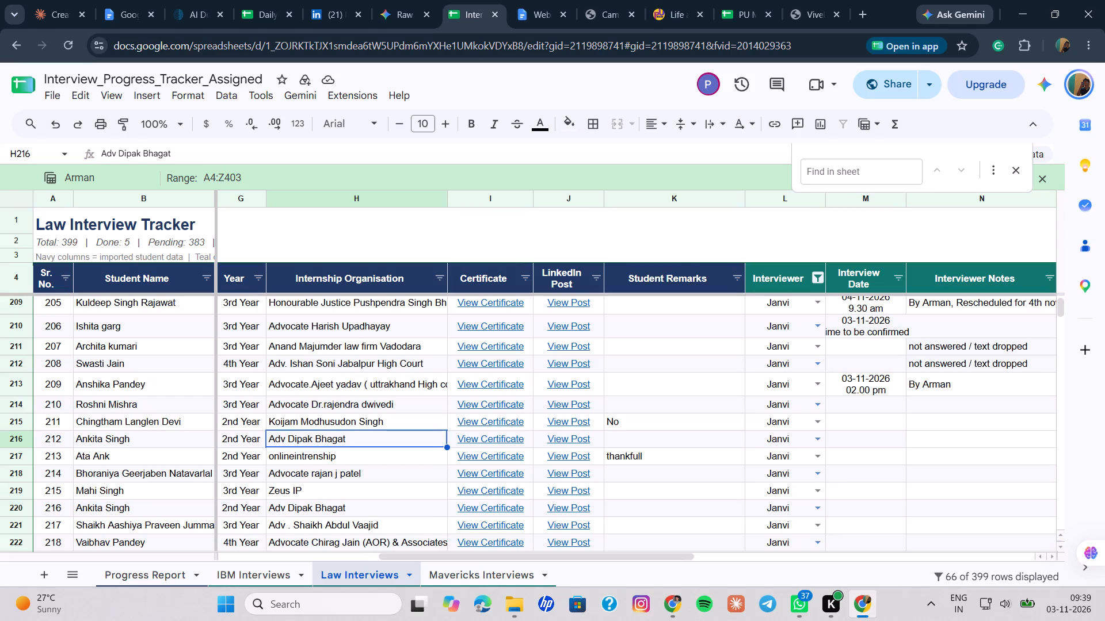
pyautogui.hscroll(1, 286, 436)
pyautogui.click(255, 439)
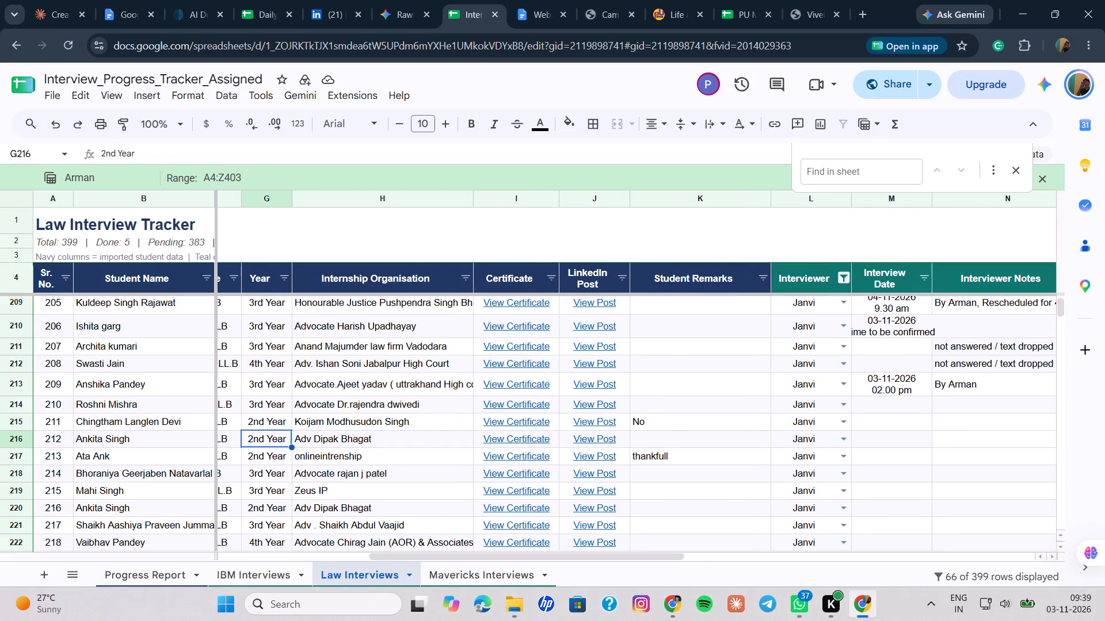
pyautogui.hscroll(5, 255, 439)
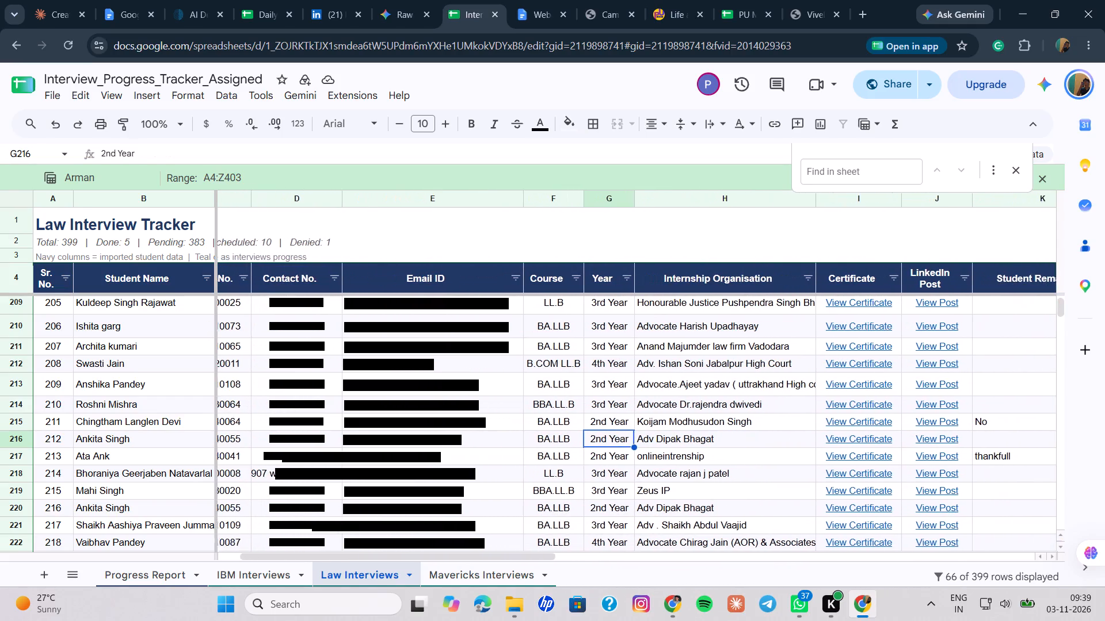
pyautogui.hscroll(2, 255, 439)
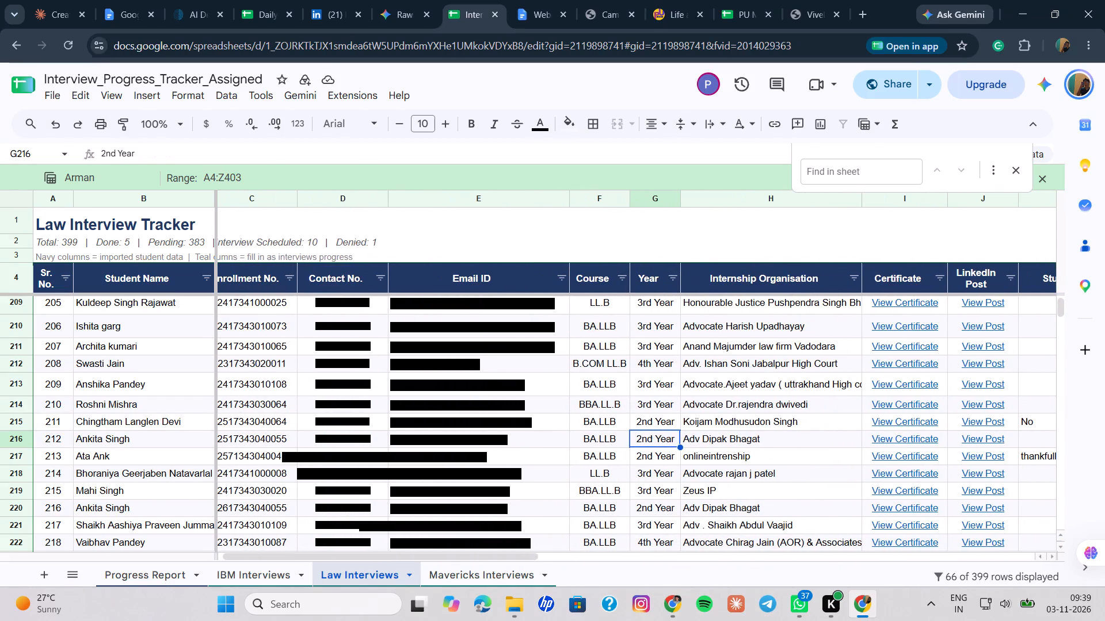
pyautogui.click(245, 423)
pyautogui.hscroll(-1, 245, 423)
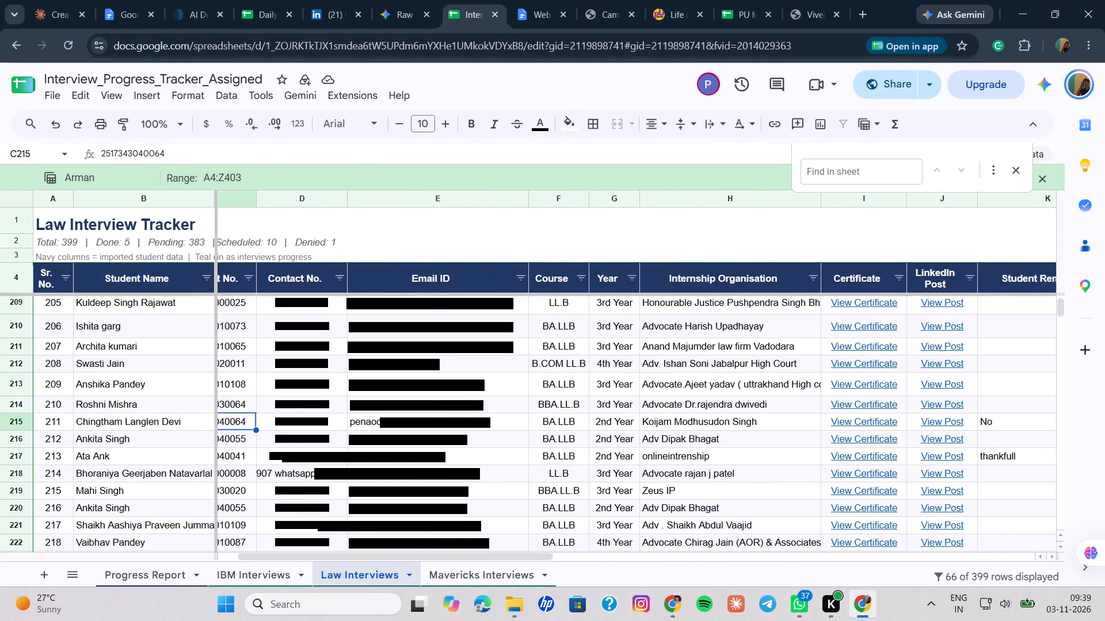
pyautogui.hscroll(-1, 371, 428)
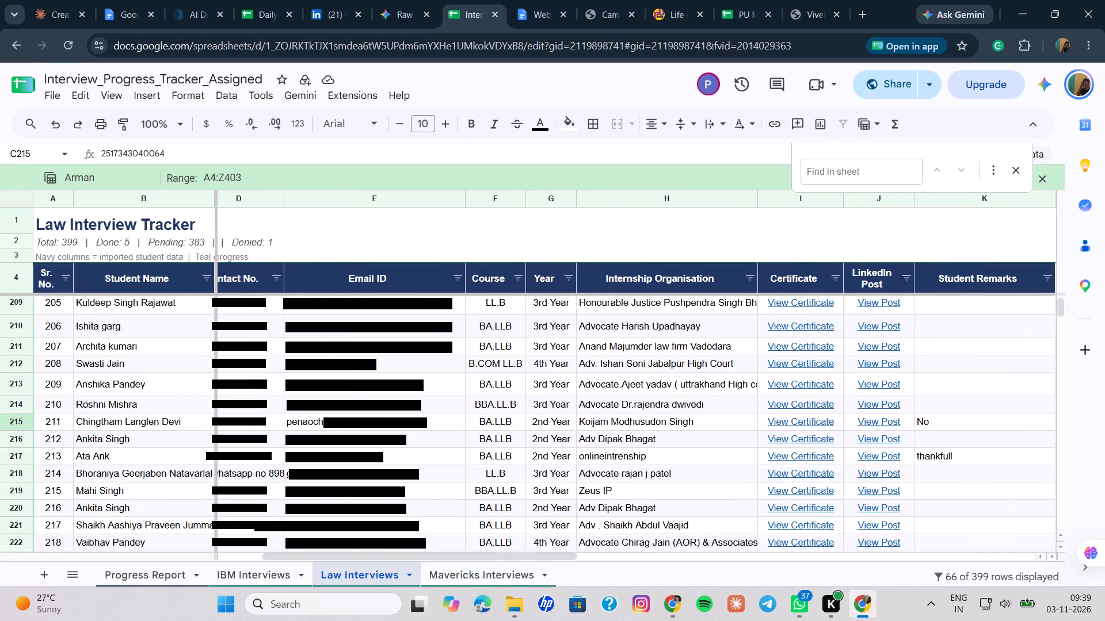
pyautogui.hscroll(-1, 371, 428)
pyautogui.click(357, 421)
pyautogui.hscroll(-1, 357, 421)
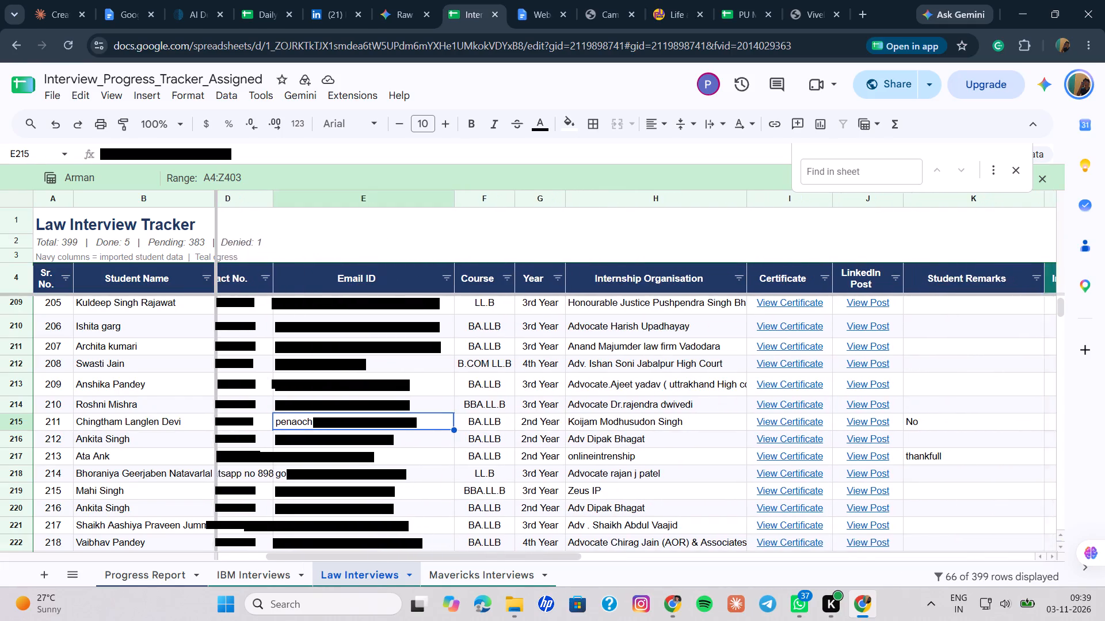
pyautogui.hscroll(-2, 357, 421)
# Review the internship organisations and student remarks in rows 214 to 216.
pyautogui.click(471, 432)
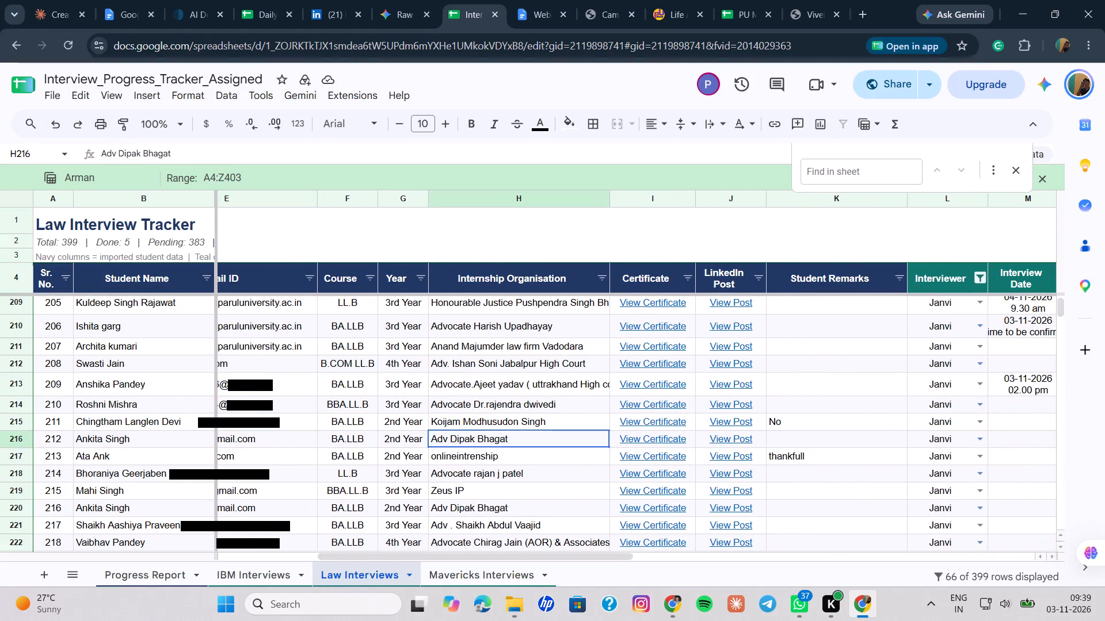
pyautogui.click(463, 427)
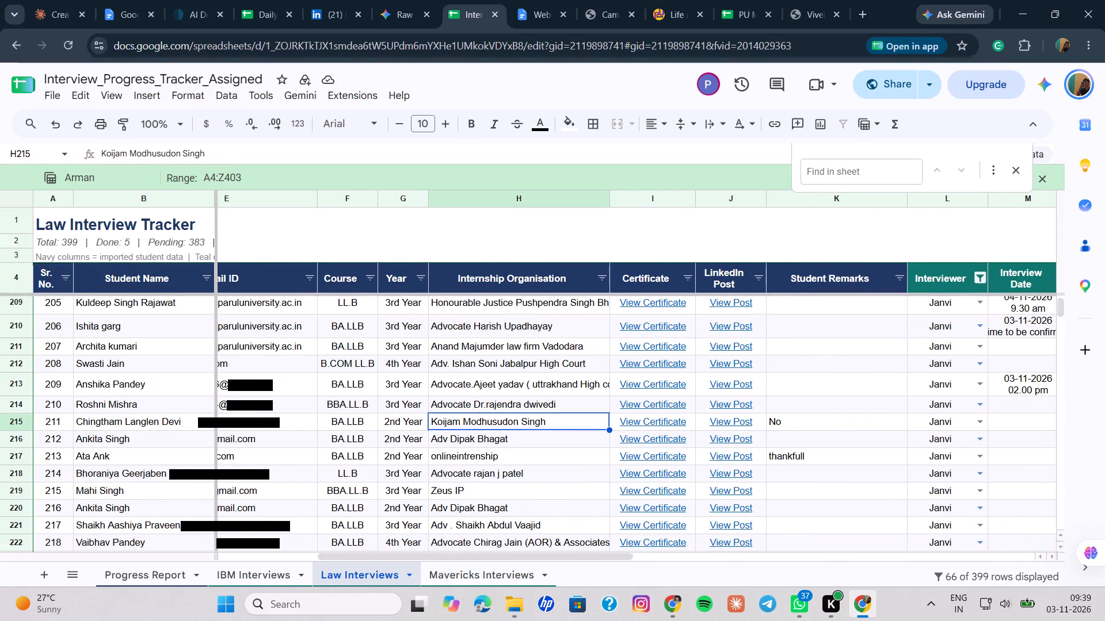
pyautogui.click(491, 439)
pyautogui.hscroll(-3, 491, 439)
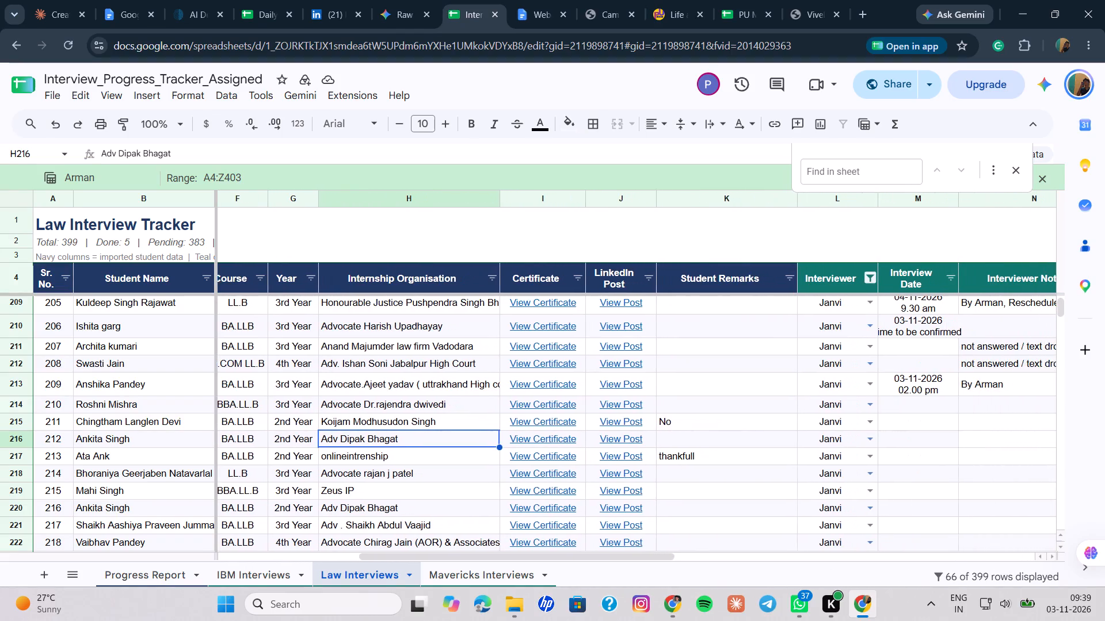
pyautogui.hscroll(-2, 491, 439)
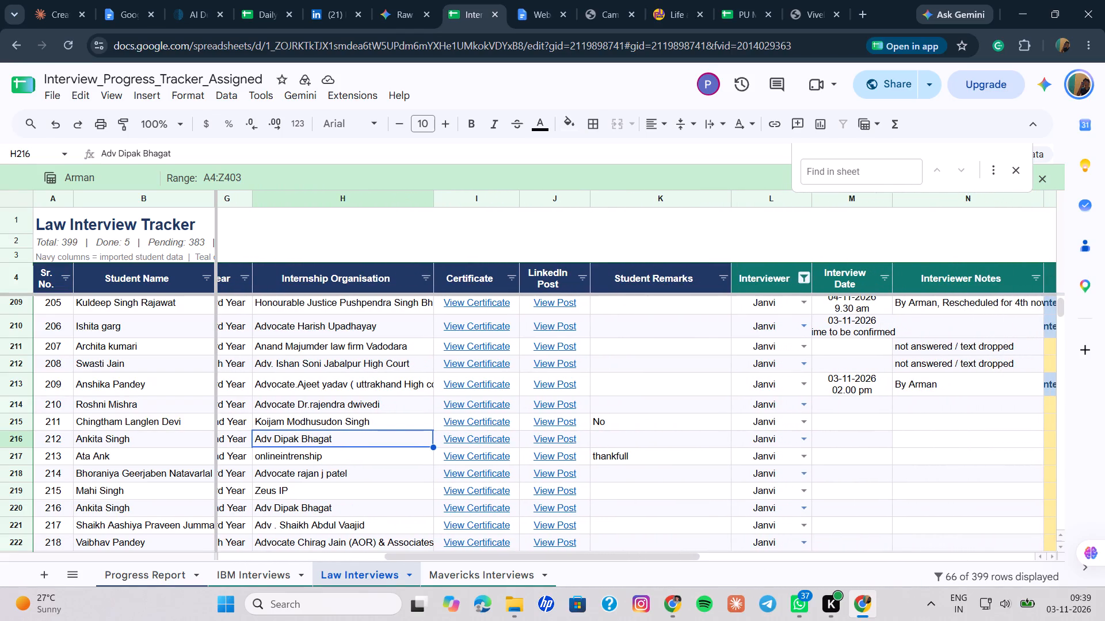
pyautogui.click(346, 419)
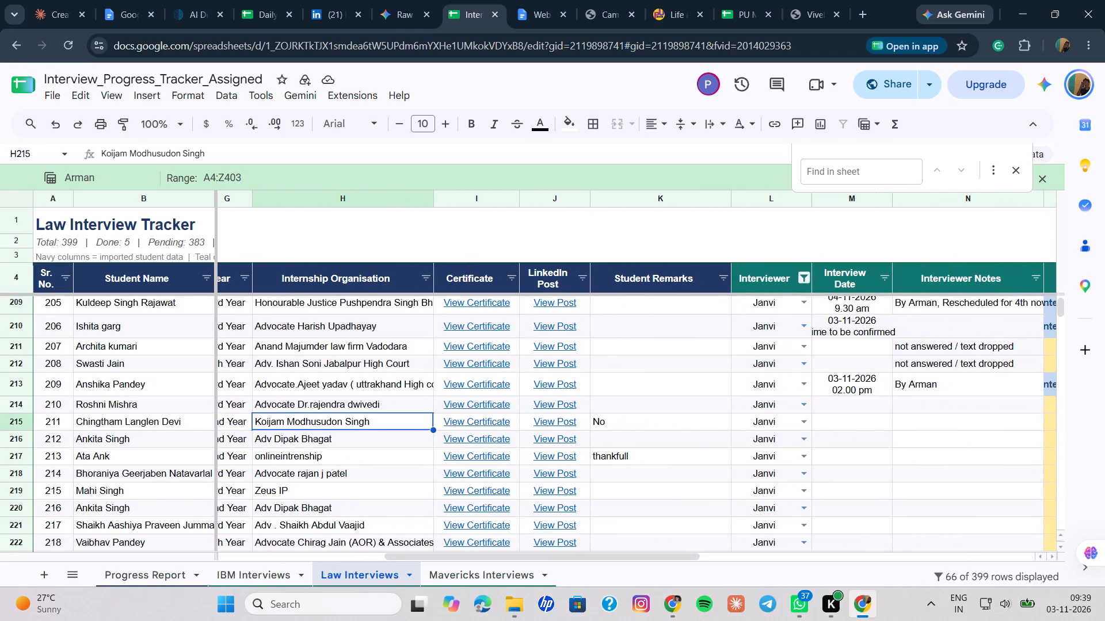
pyautogui.click(618, 416)
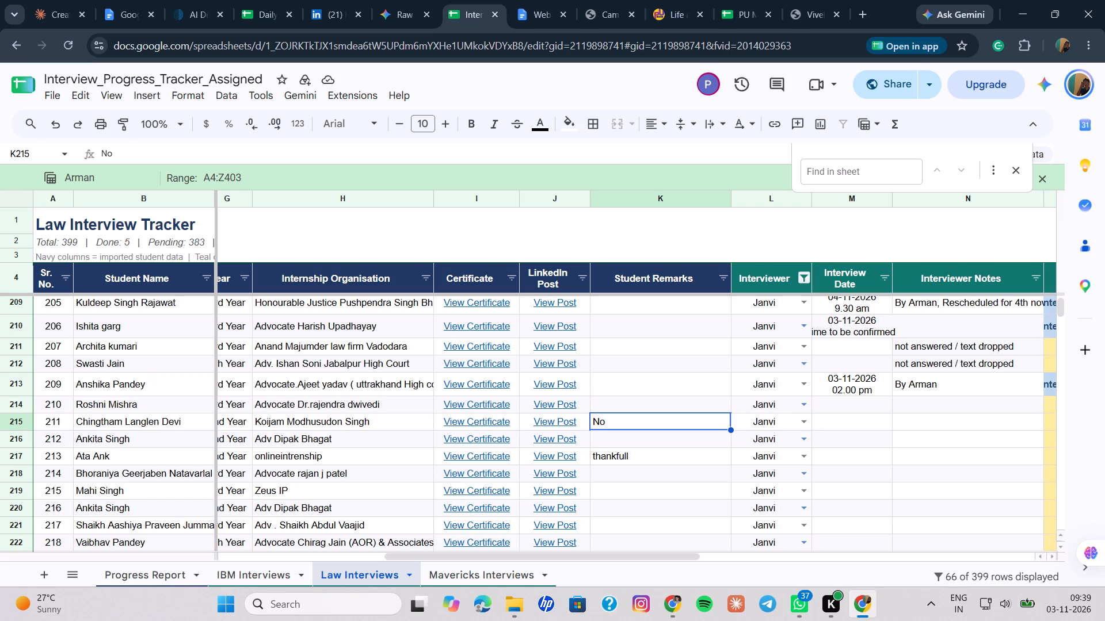
pyautogui.click(621, 406)
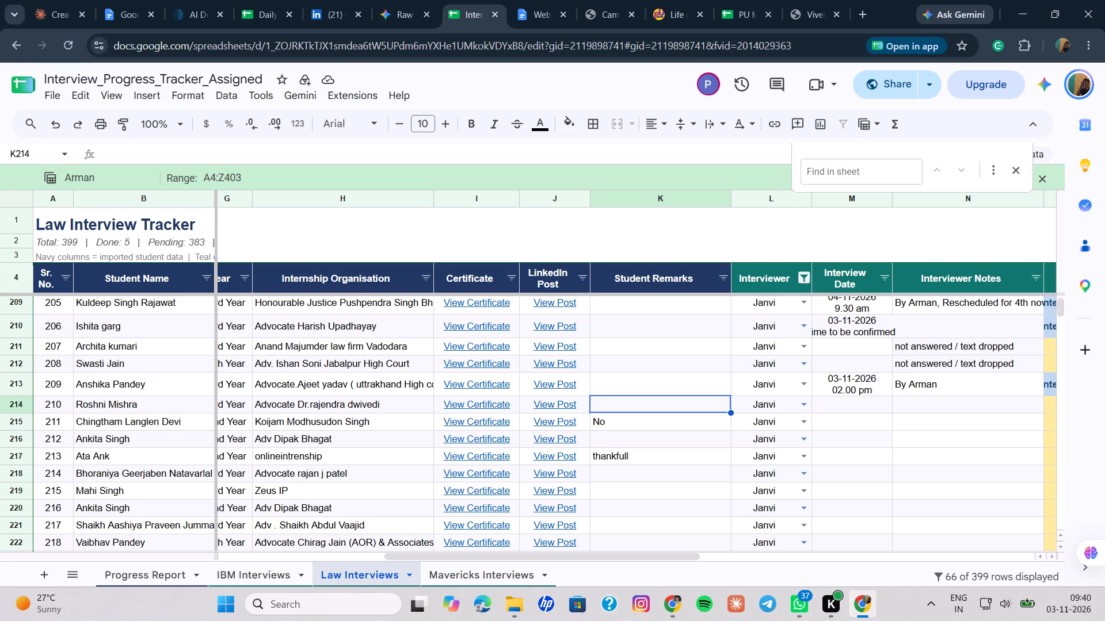
pyautogui.click(616, 430)
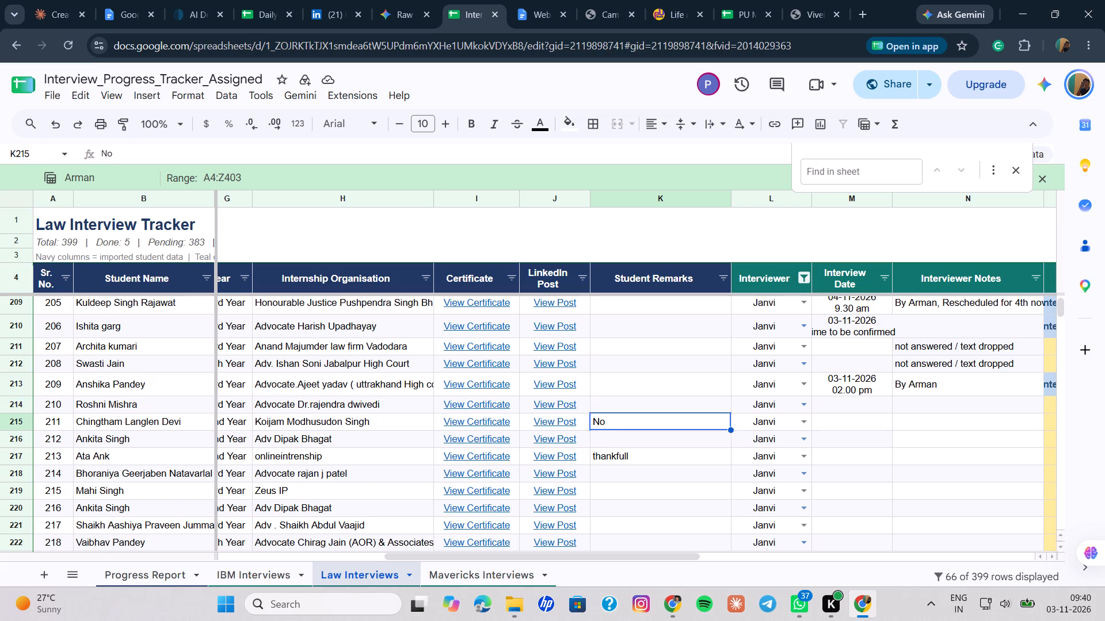
pyautogui.click(616, 408)
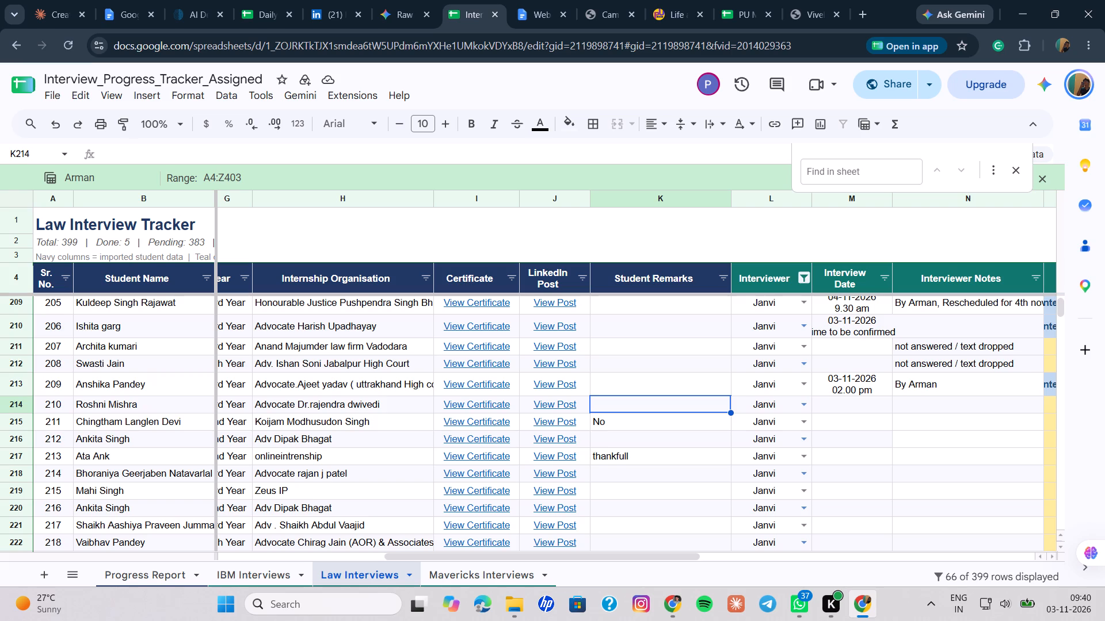
pyautogui.click(613, 423)
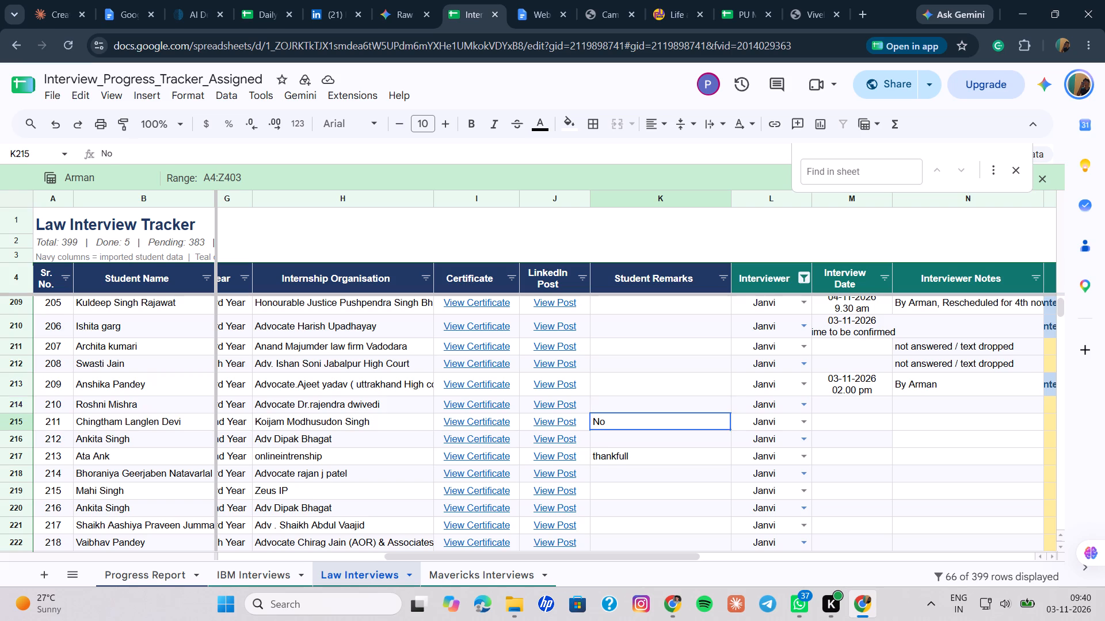
pyautogui.click(671, 436)
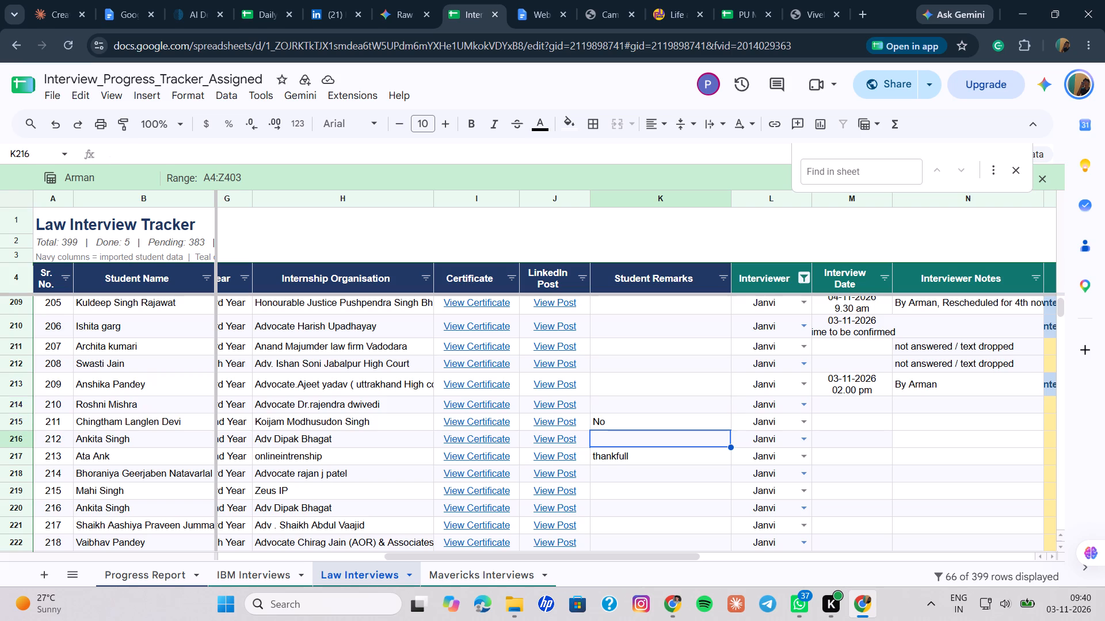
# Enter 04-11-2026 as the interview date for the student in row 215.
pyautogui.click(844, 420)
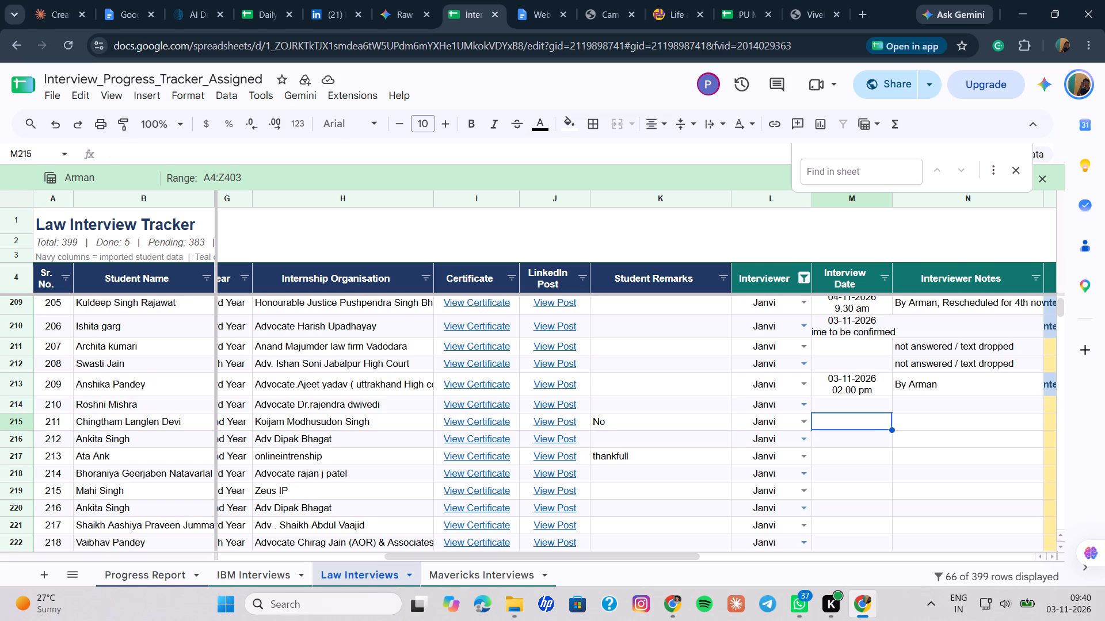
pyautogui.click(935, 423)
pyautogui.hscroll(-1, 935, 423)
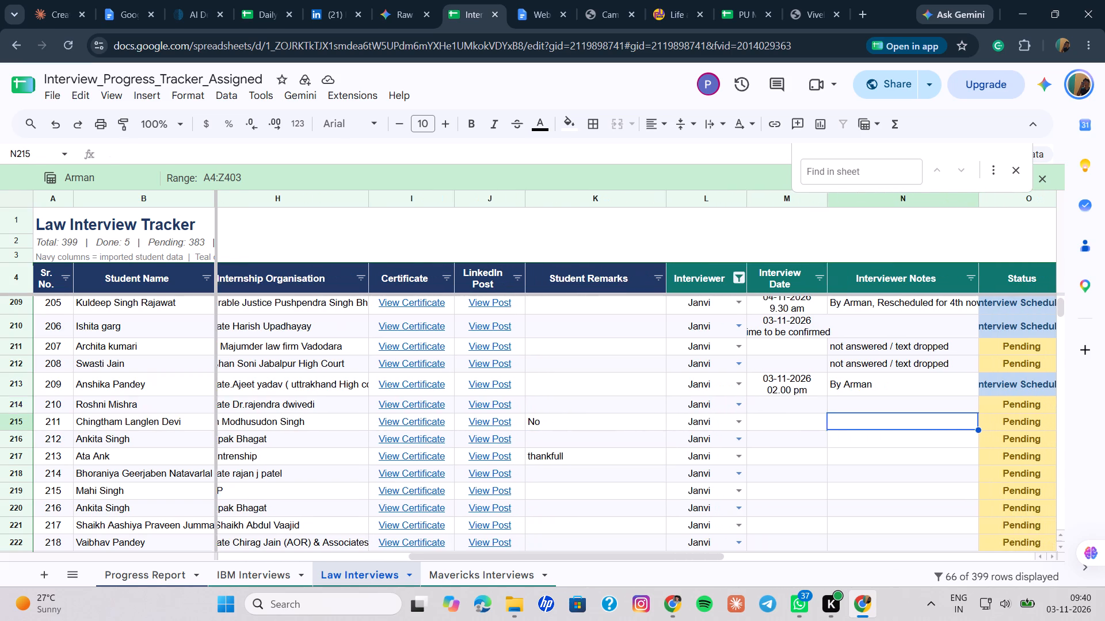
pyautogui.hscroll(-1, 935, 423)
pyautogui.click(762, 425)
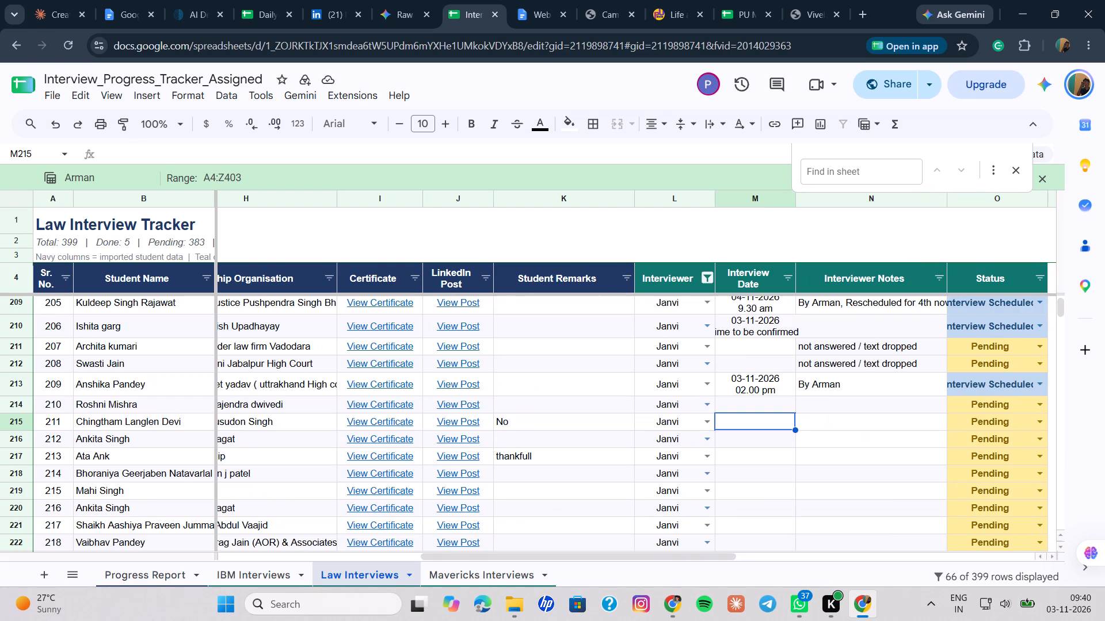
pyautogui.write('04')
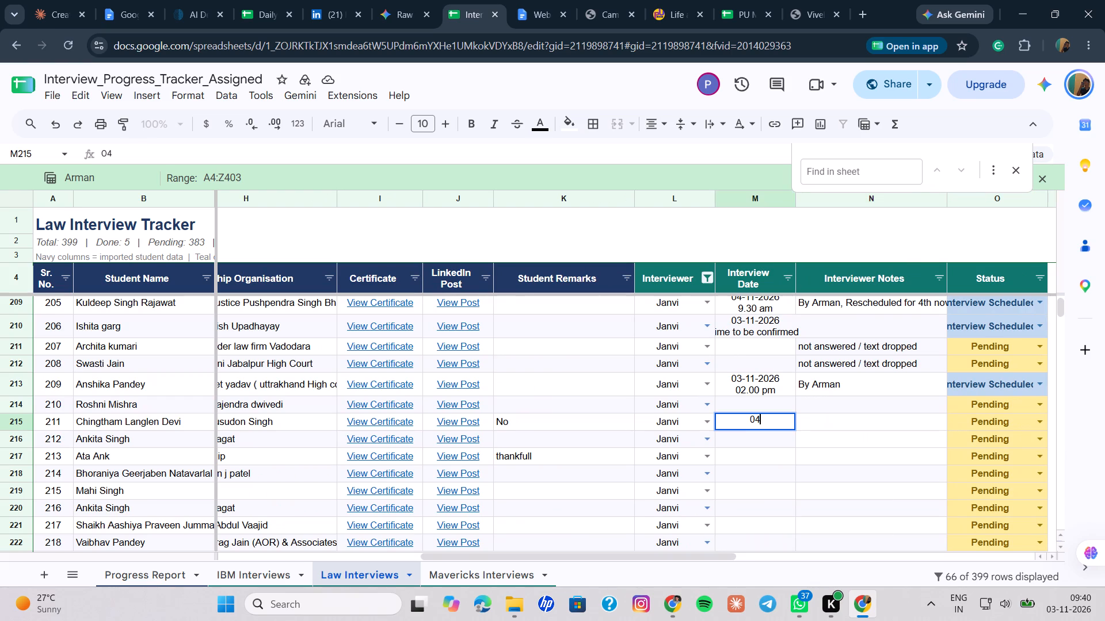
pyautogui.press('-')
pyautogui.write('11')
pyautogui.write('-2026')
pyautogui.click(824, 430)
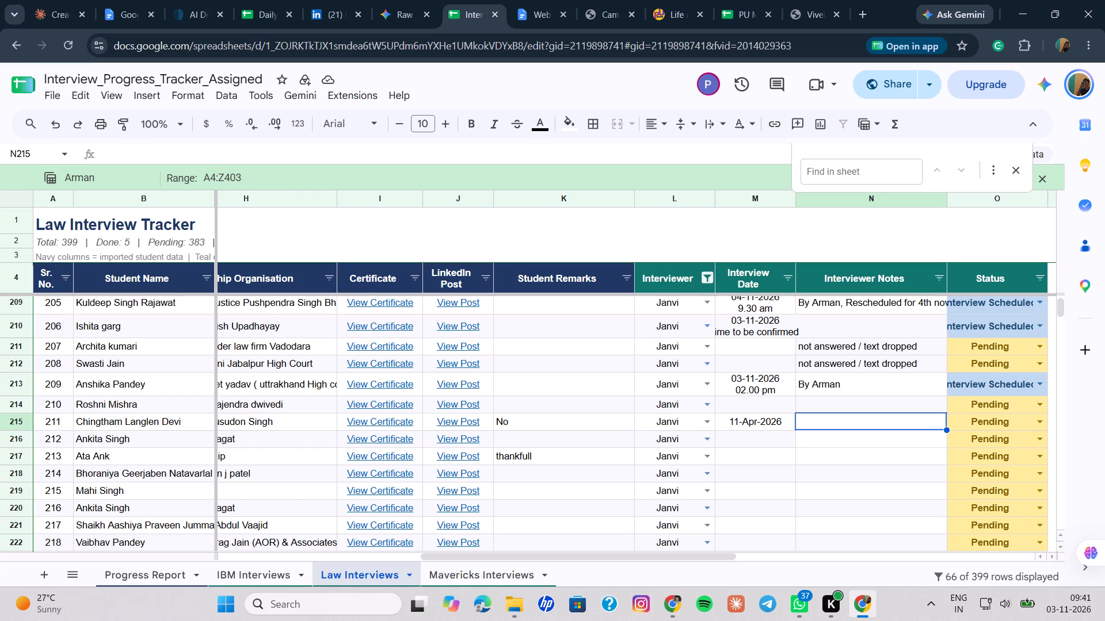
# Add the interviewer note "BY arman at 1:30" for the student in row 215.
pyautogui.click(806, 423)
pyautogui.write('BY arma')
pyautogui.press('space')
pyautogui.press('BackSpace')
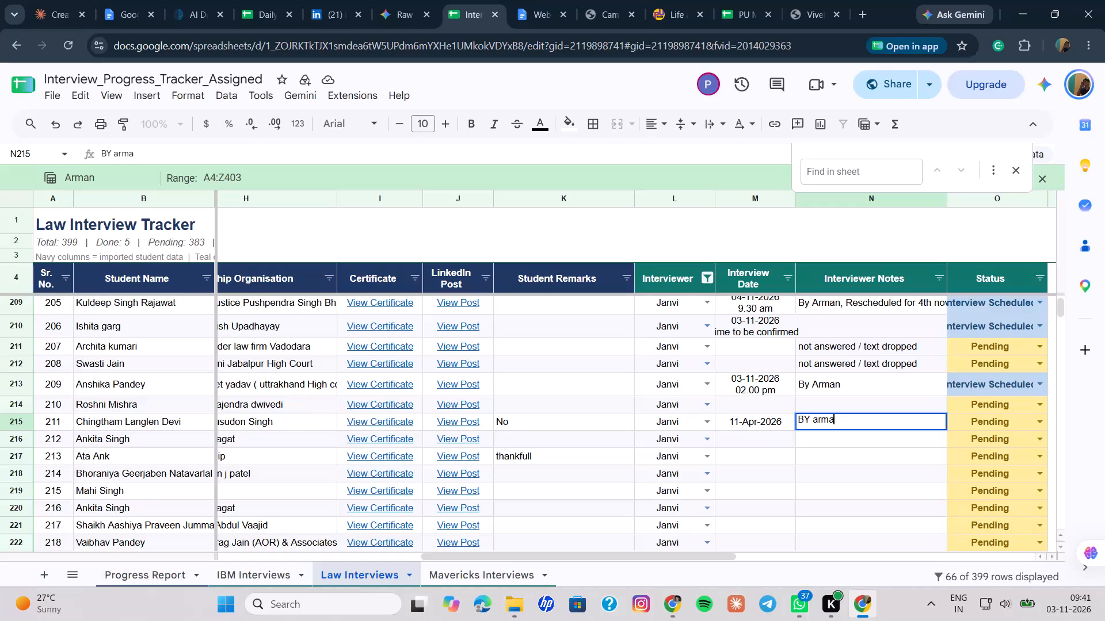
pyautogui.write('b')
pyautogui.press('space')
pyautogui.press('BackSpace')
pyautogui.press('BackSpace')
pyautogui.write('n at 1:30')
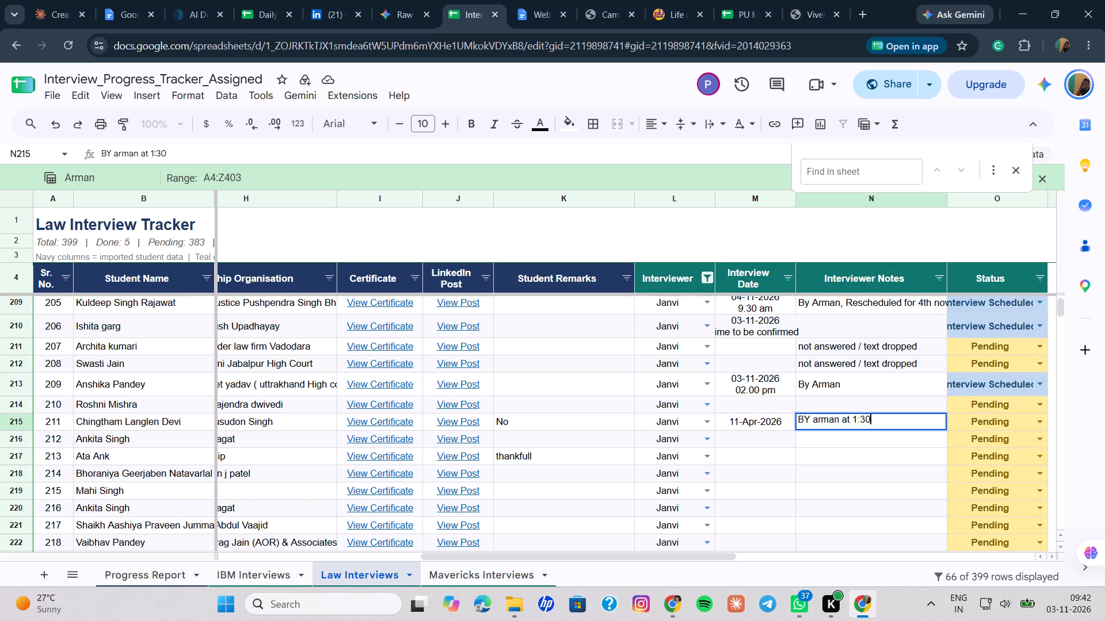
pyautogui.click(767, 462)
# Set the interview date in row 215 to 4 November 2026 using the date picker.
pyautogui.doubleClick(745, 421)
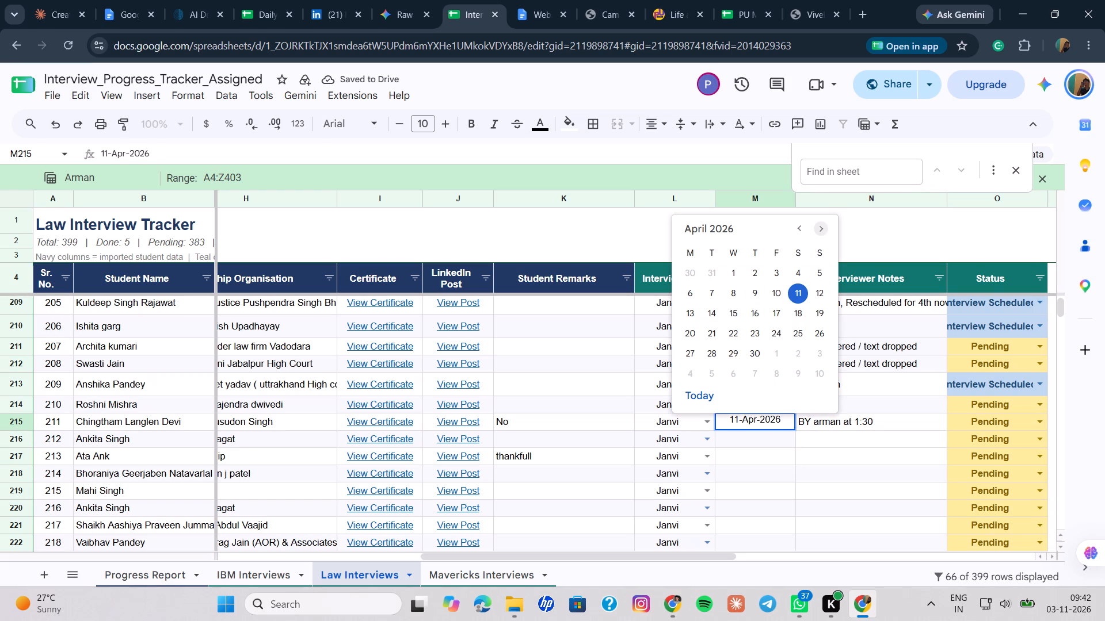
pyautogui.tripleClick(818, 231)
pyautogui.tripleClick(818, 231)
pyautogui.click(818, 231)
pyautogui.click(818, 231)
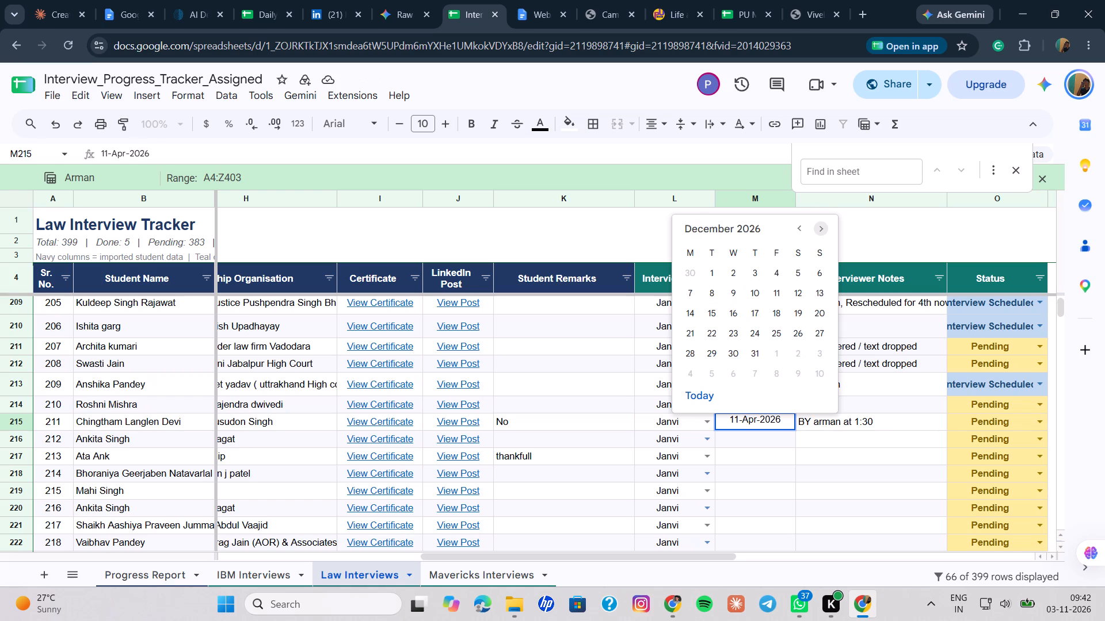
pyautogui.click(798, 231)
pyautogui.click(731, 291)
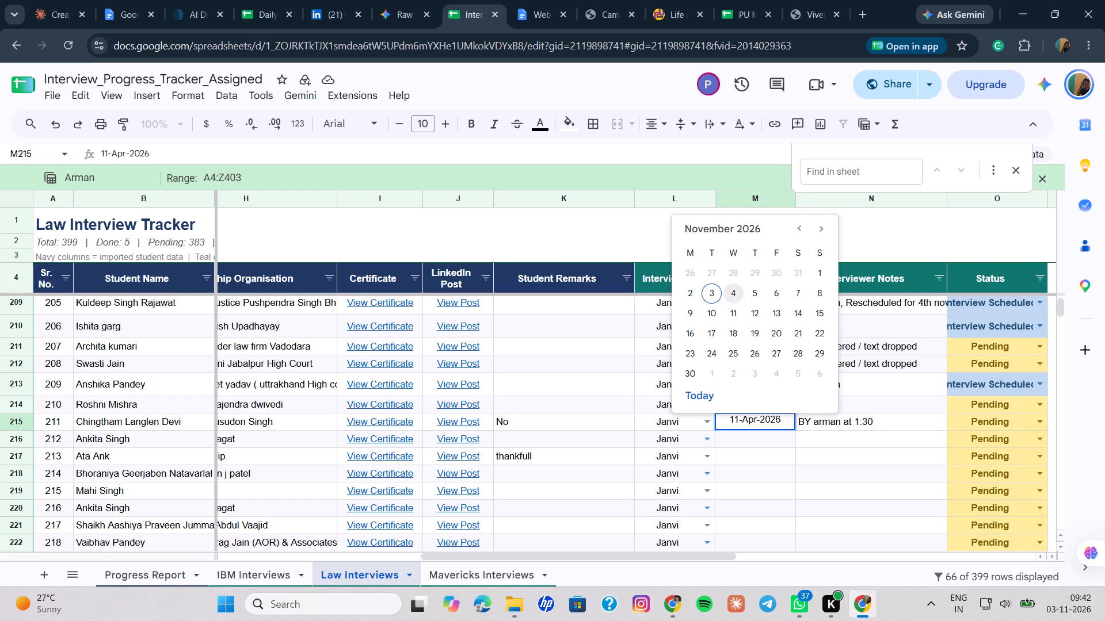
pyautogui.click(745, 484)
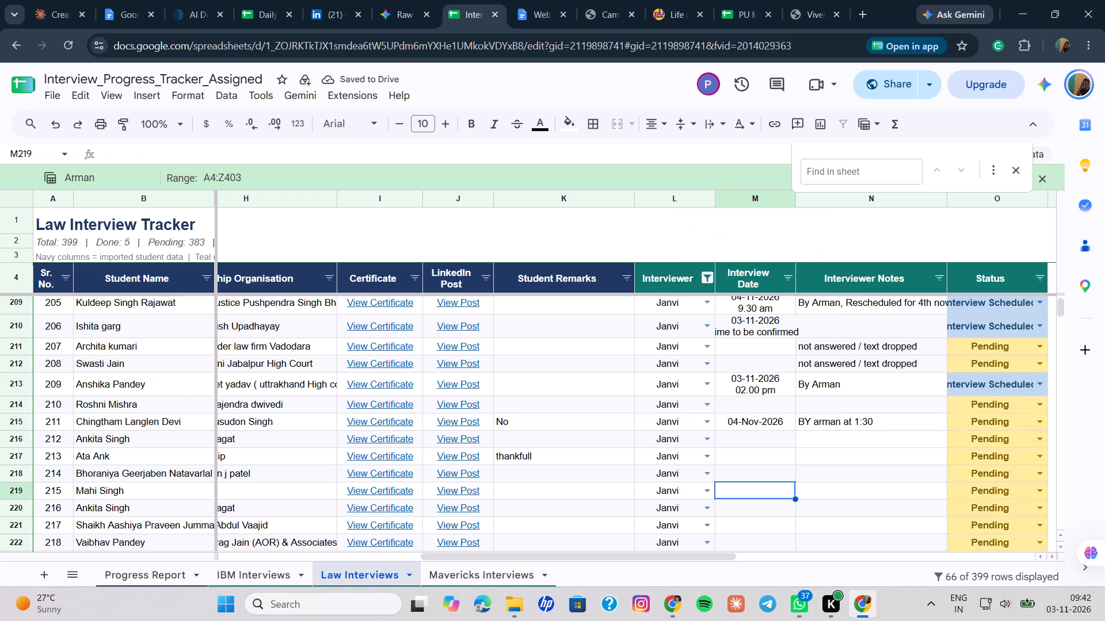
# Close the find-in-sheet search.
pyautogui.click(1016, 175)
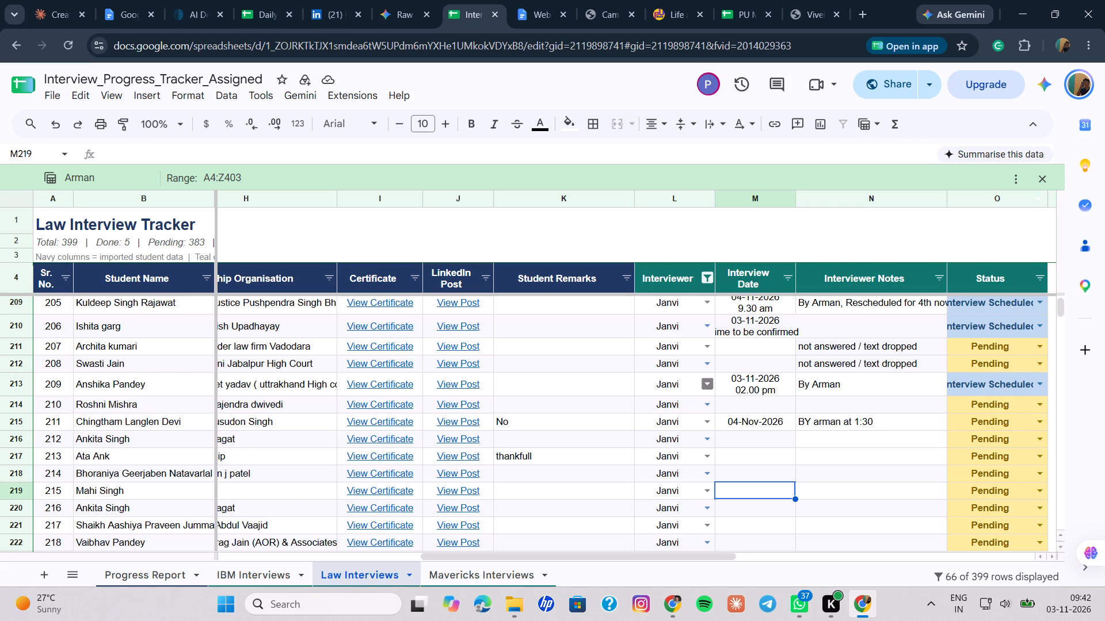
# Change the Interviewer column filter from Janvi to Arman so only Arman's students are listed.
pyautogui.scroll(2, 263, 475)
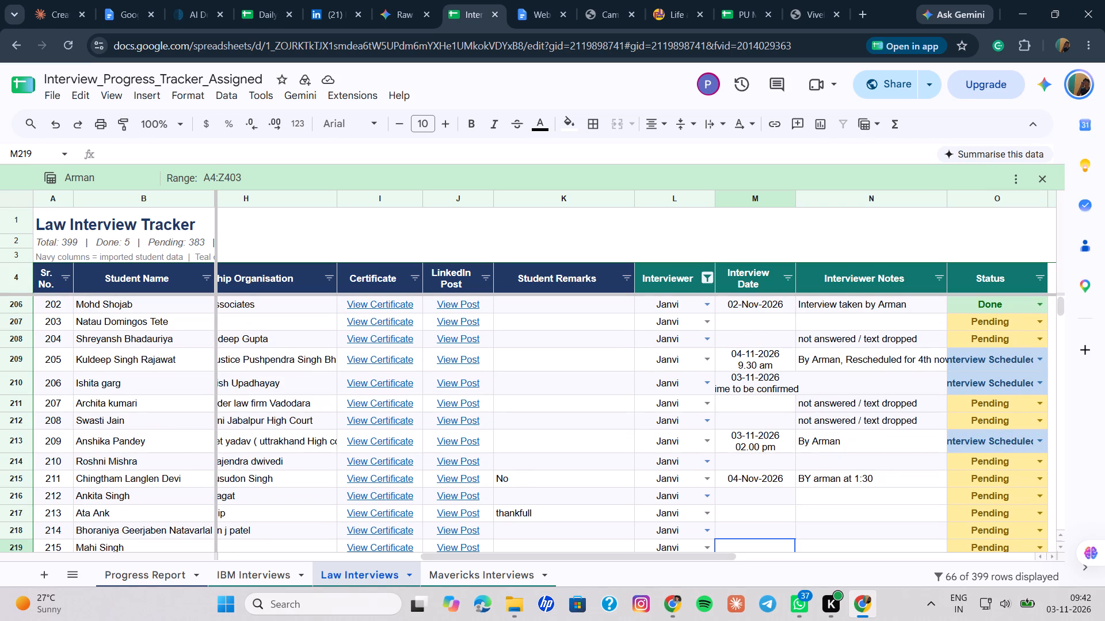
pyautogui.click(707, 279)
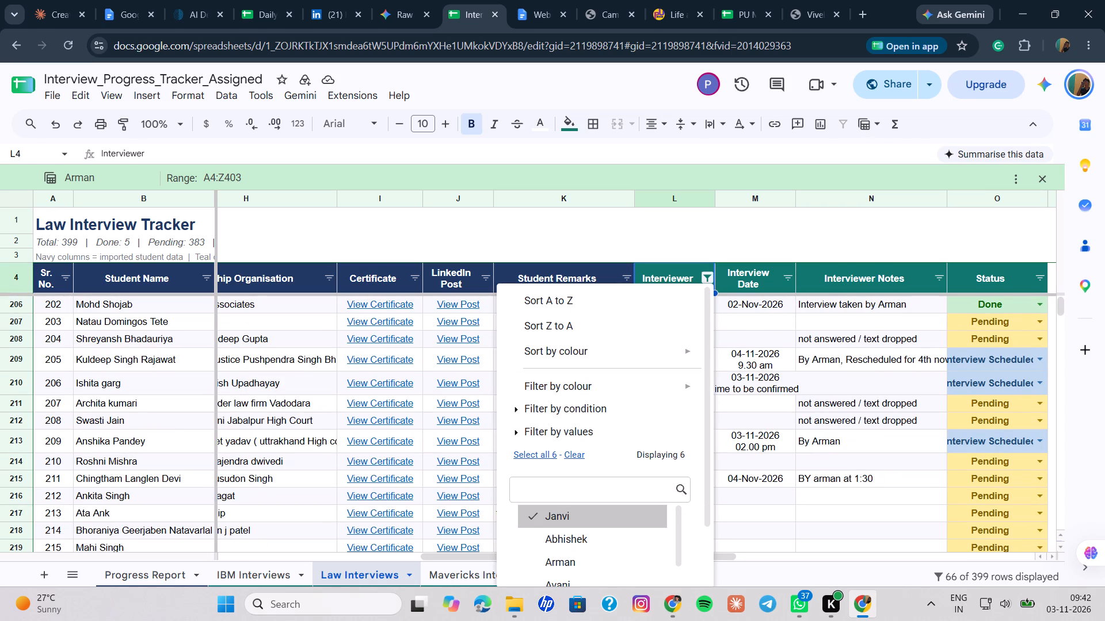
pyautogui.click(548, 521)
pyautogui.scroll(-1, 548, 521)
pyautogui.click(546, 519)
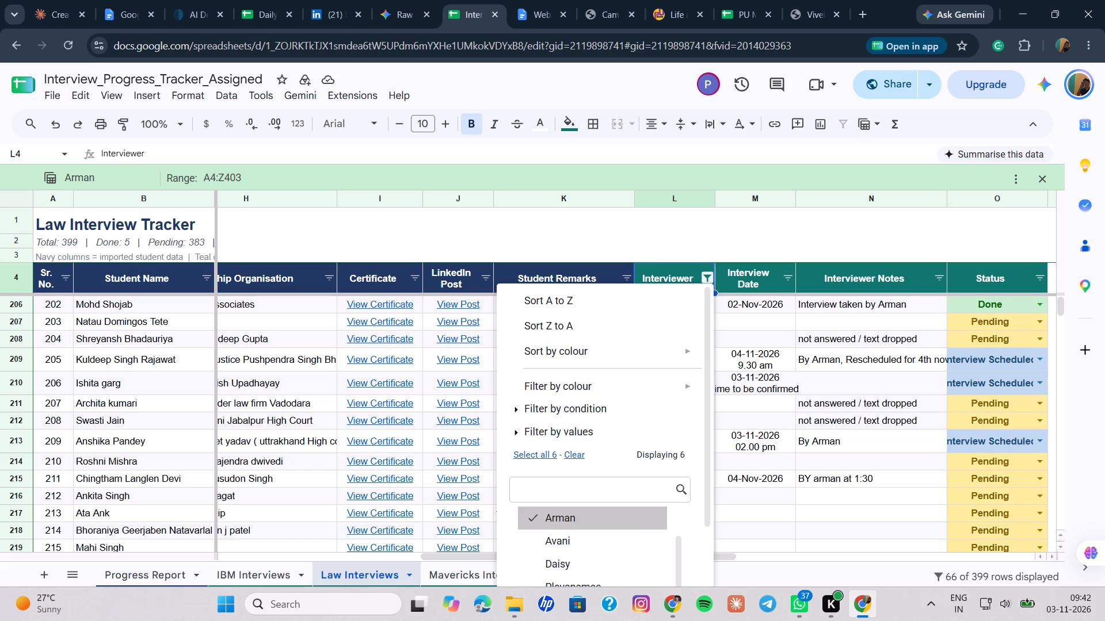
pyautogui.scroll(-2, 599, 530)
pyautogui.click(655, 566)
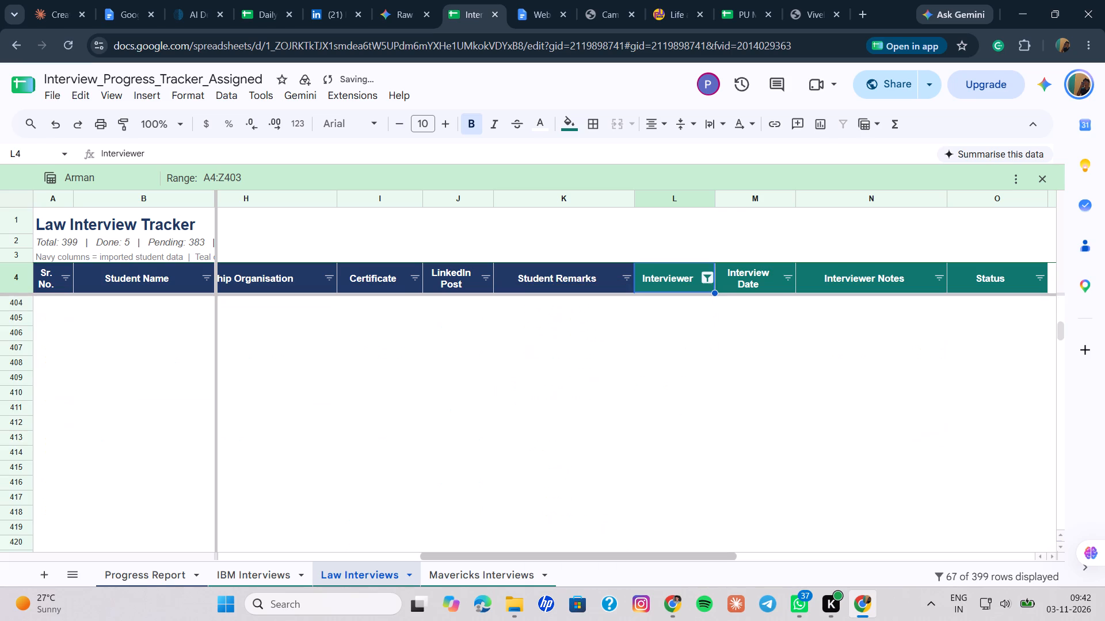
# Append "no answer dropped a text" to the "3rd november 9 am" interviewer note in row 147.
pyautogui.scroll(14, 619, 438)
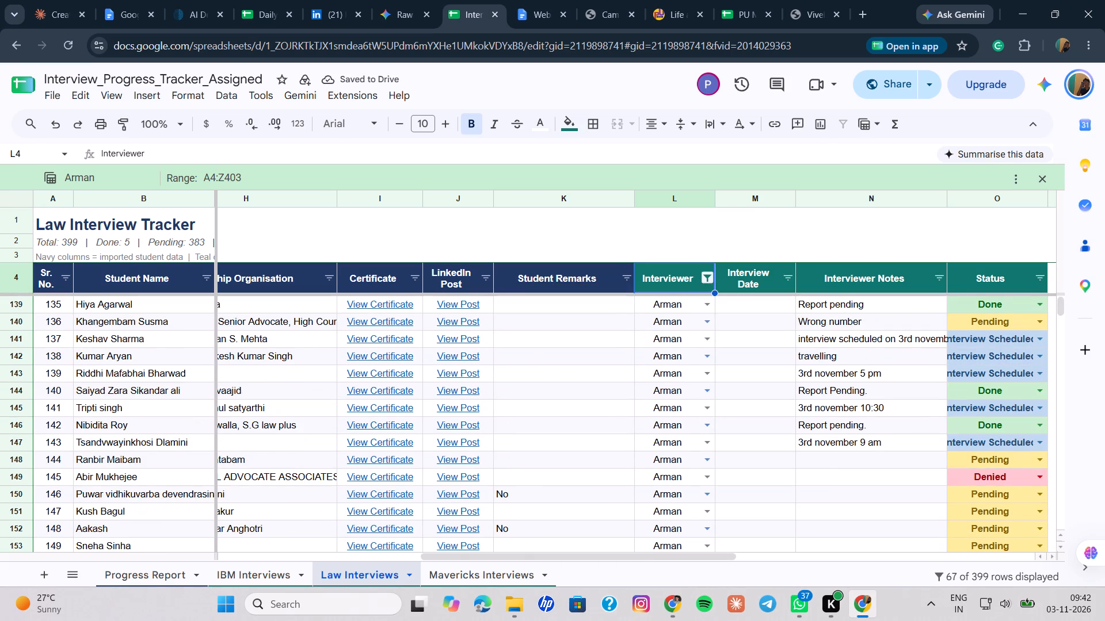
pyautogui.click(748, 439)
pyautogui.click(848, 443)
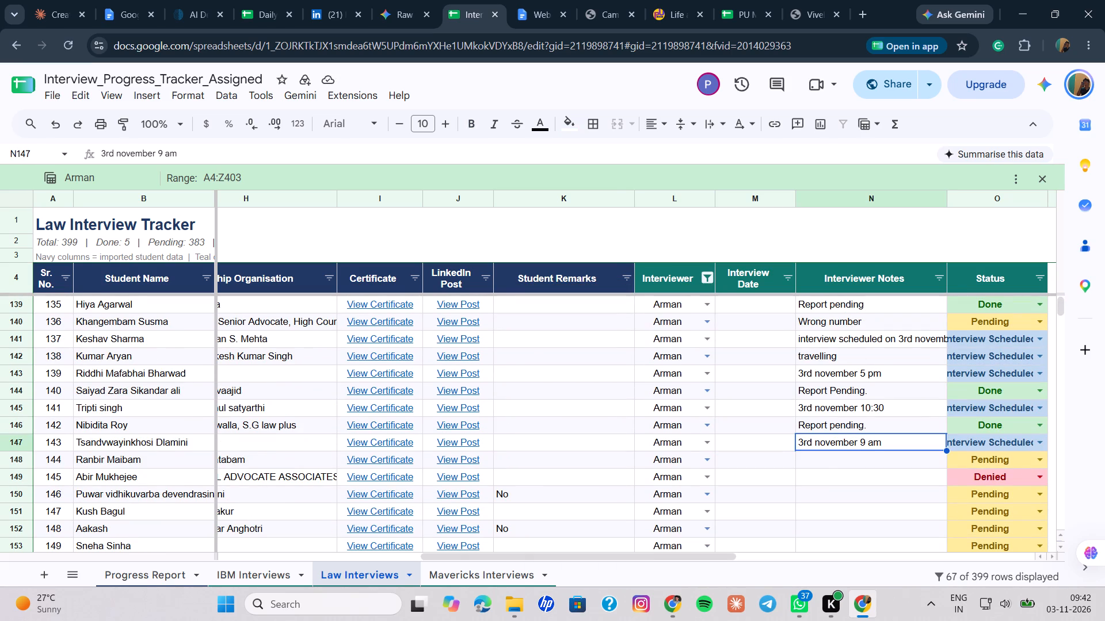
pyautogui.moveTo(771, 445); pyautogui.dragTo(886, 446)
pyautogui.doubleClick(886, 446)
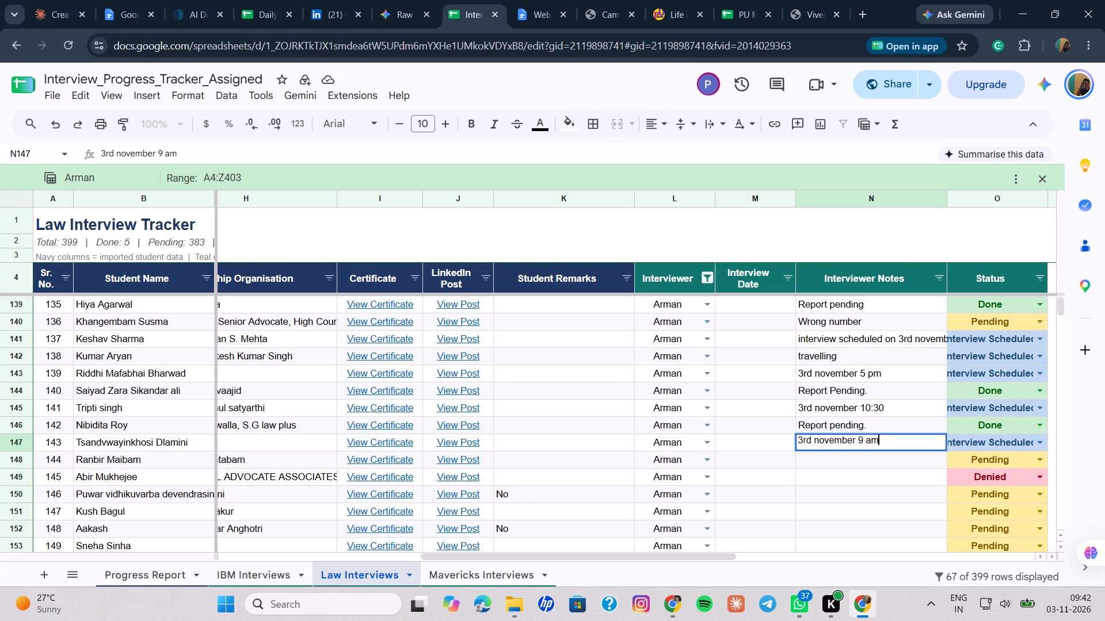
pyautogui.press('space')
pyautogui.write('no answer dropped at')
pyautogui.press('BackSpace')
pyautogui.press('space')
pyautogui.write('text')
pyautogui.click(864, 467)
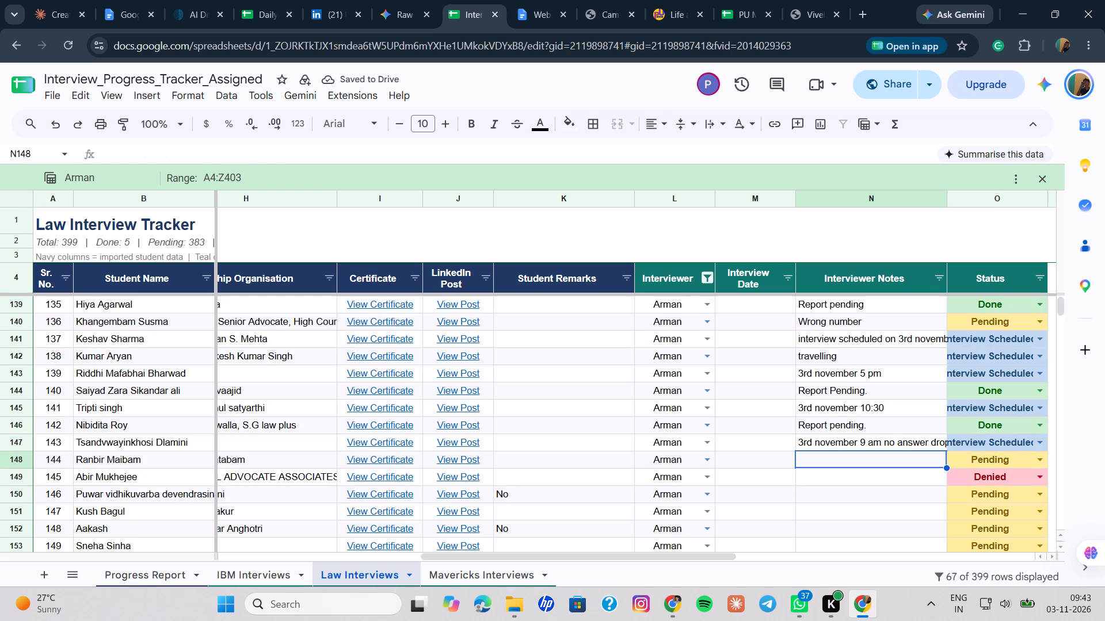
# Select the interviewer note in row 141 to read its full text.
pyautogui.scroll(1, 821, 426)
pyautogui.click(836, 340)
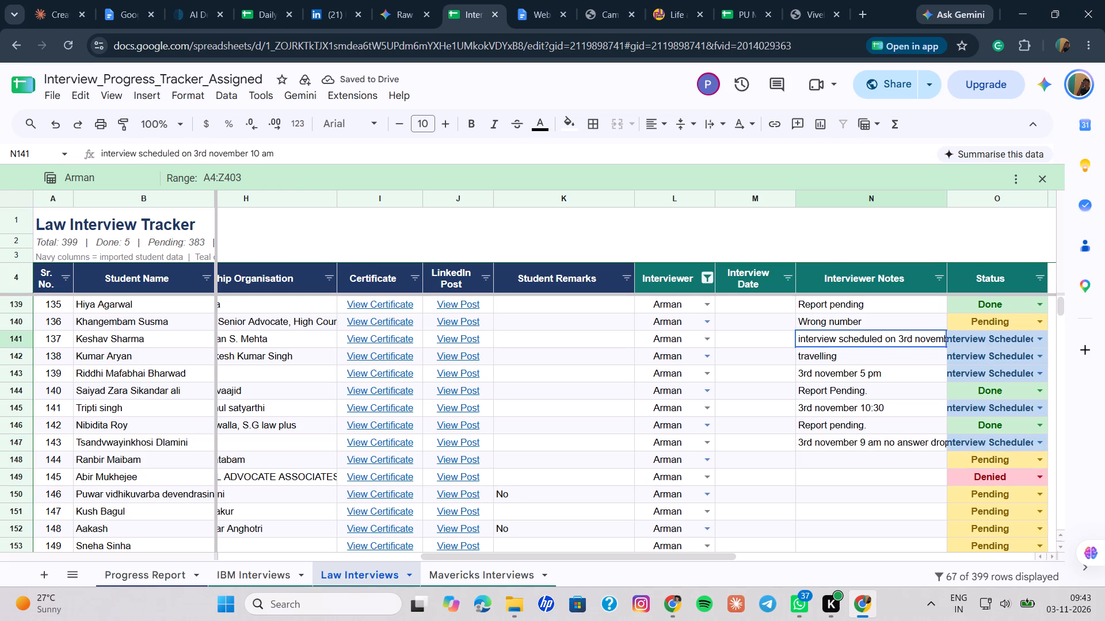
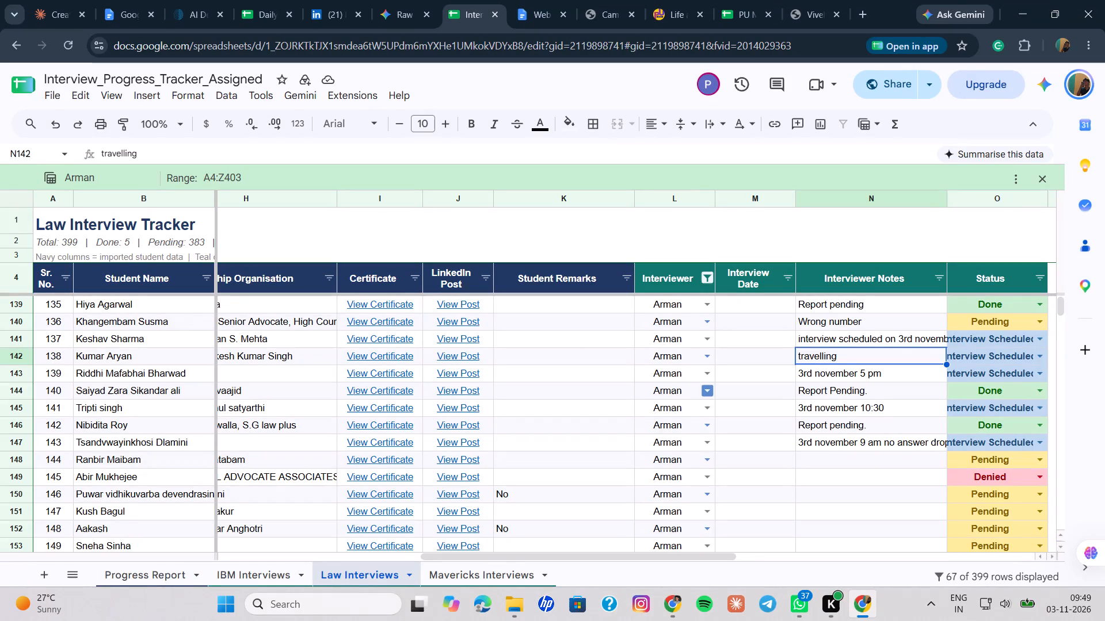
# Select the interviewer note in row 145 to read its scheduled interview time.
pyautogui.click(828, 407)
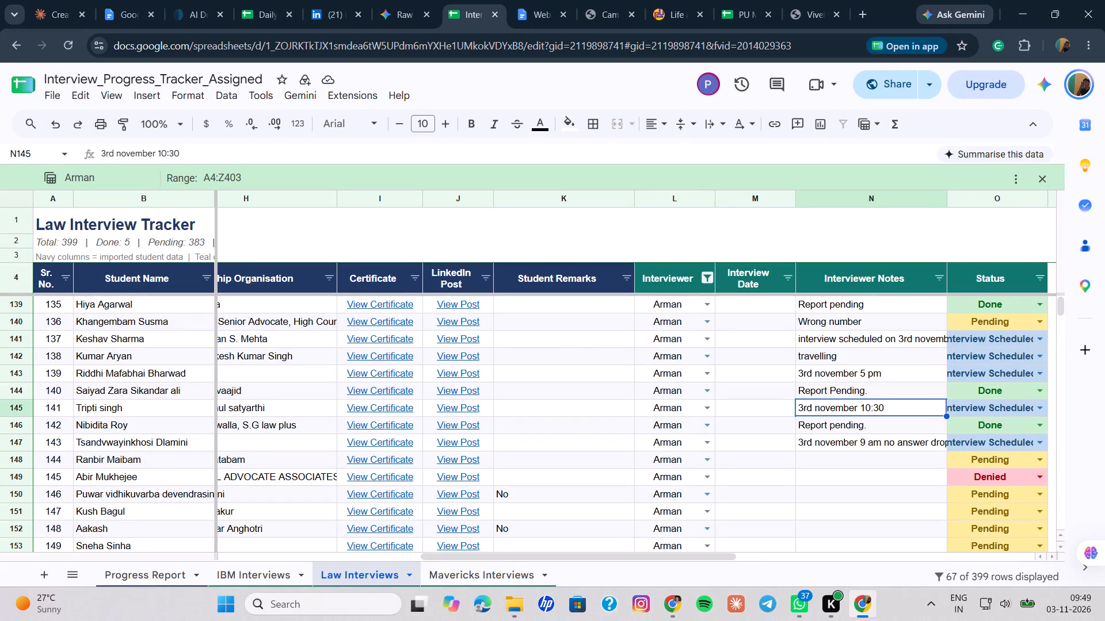